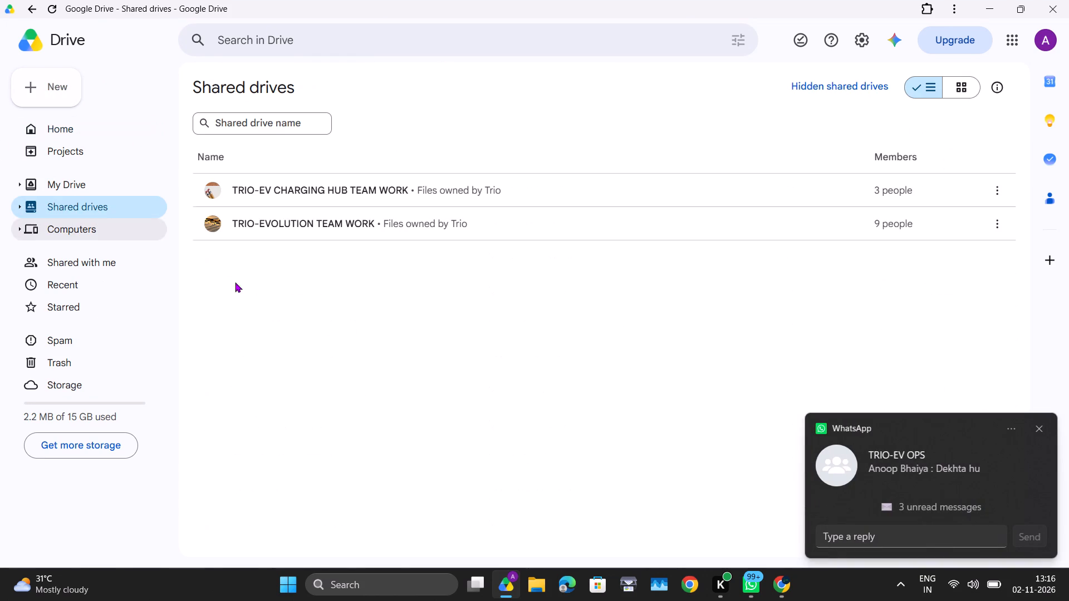
Open the TRIO-EVOLUTION TEAM WORK shared drive in Google Drive.
{"action": "double_click", "coordinate": [253, 215]}
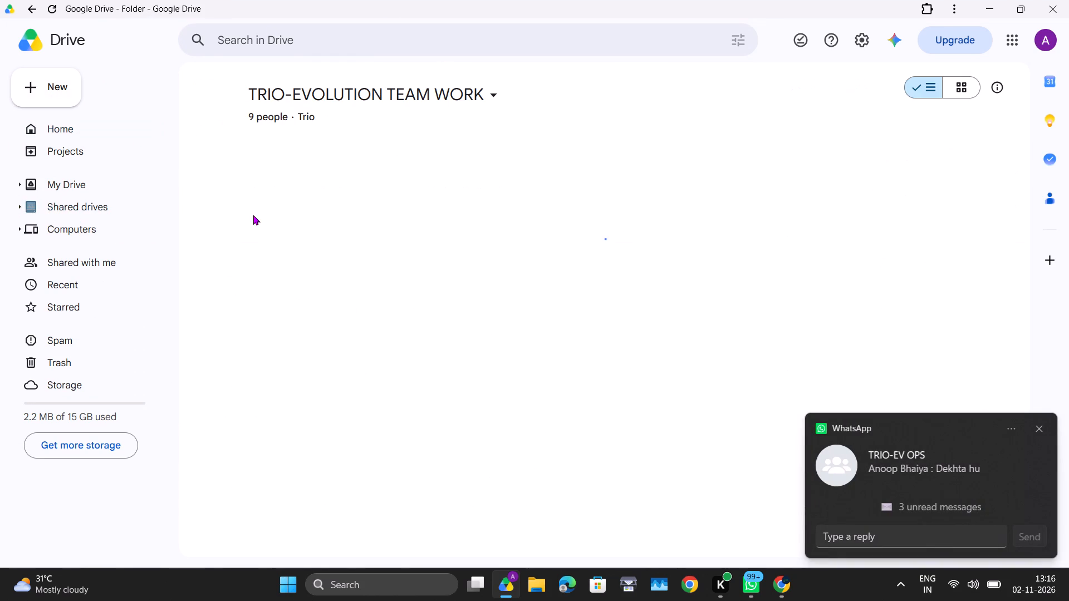
Open the ECW_TCS-2026 spreadsheet from ETMS-26's DAILY VEHICLE KM &TRIP TRACKING SHEET -26 folder and go to its OCT-26 sheet.
{"action": "double_click", "coordinate": [271, 388]}
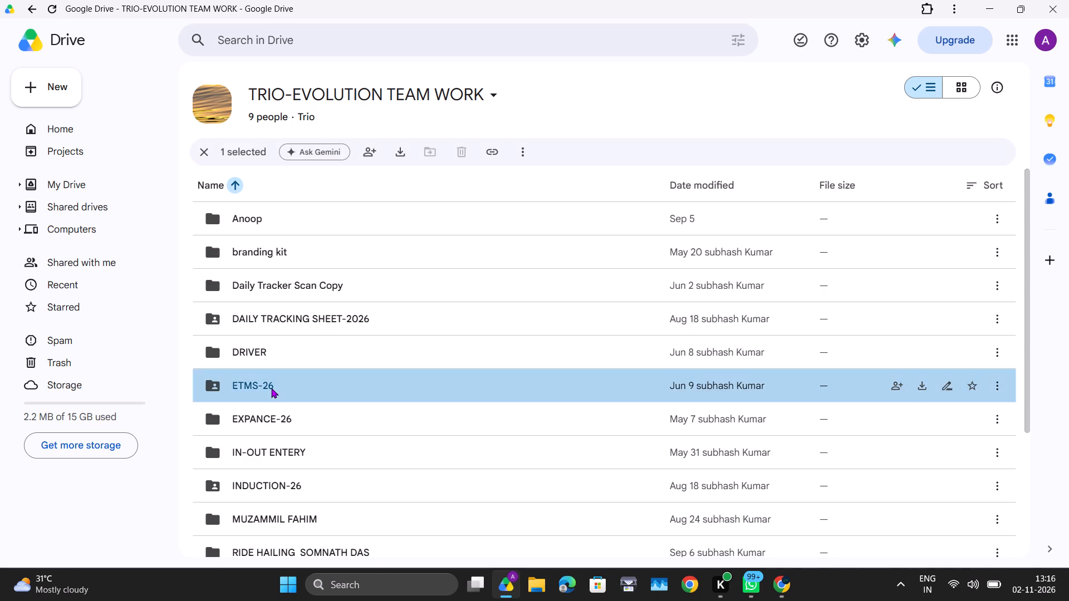
{"action": "double_click", "coordinate": [271, 388]}
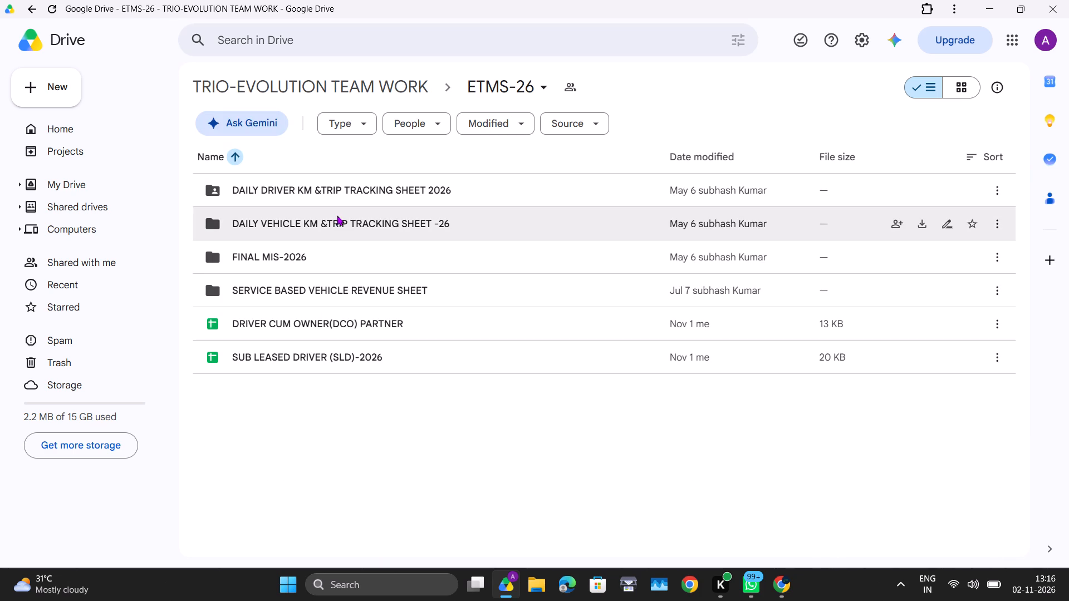
{"action": "double_click", "coordinate": [337, 215]}
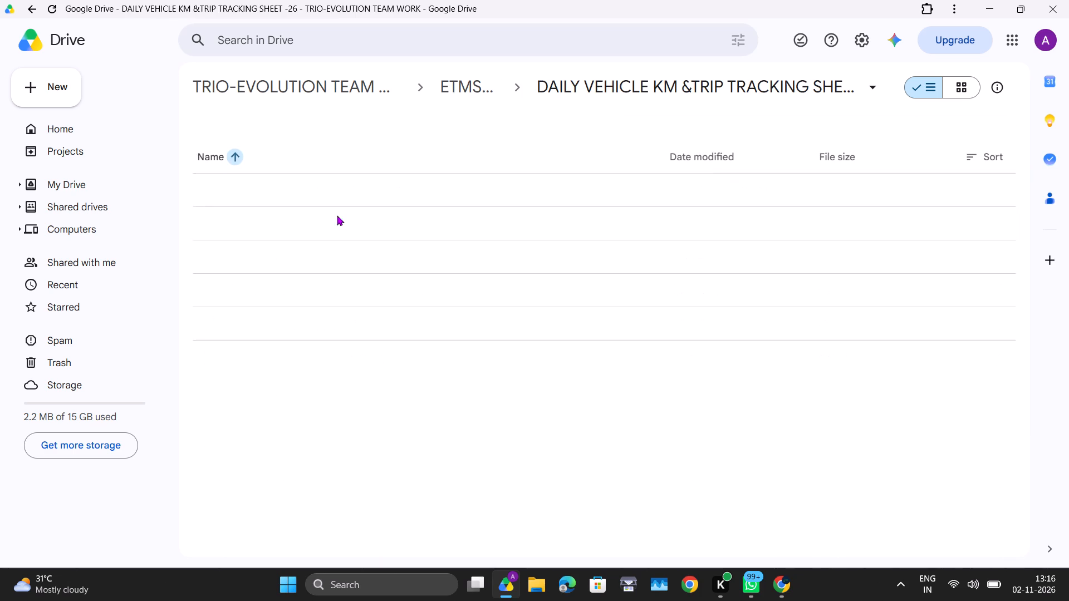
{"action": "double_click", "coordinate": [327, 199]}
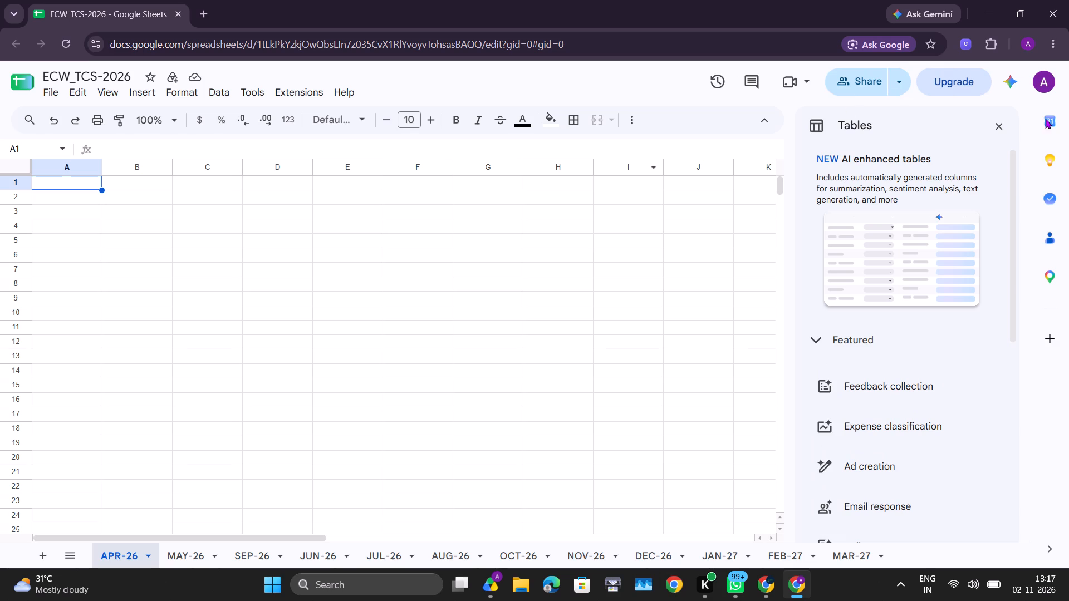
{"action": "left_click", "coordinate": [1006, 126]}
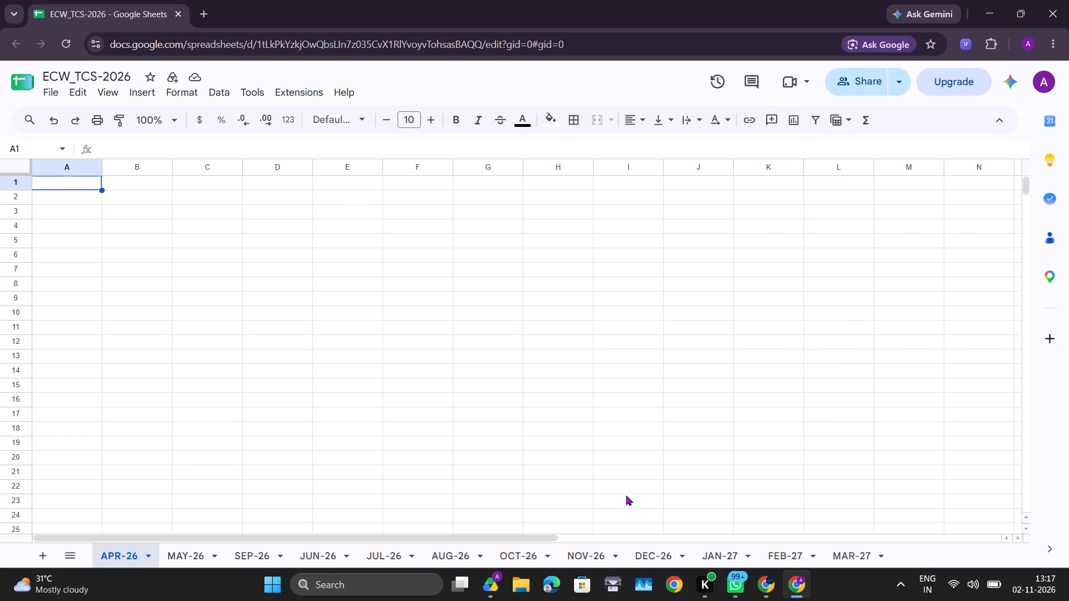
{"action": "left_click", "coordinate": [540, 559]}
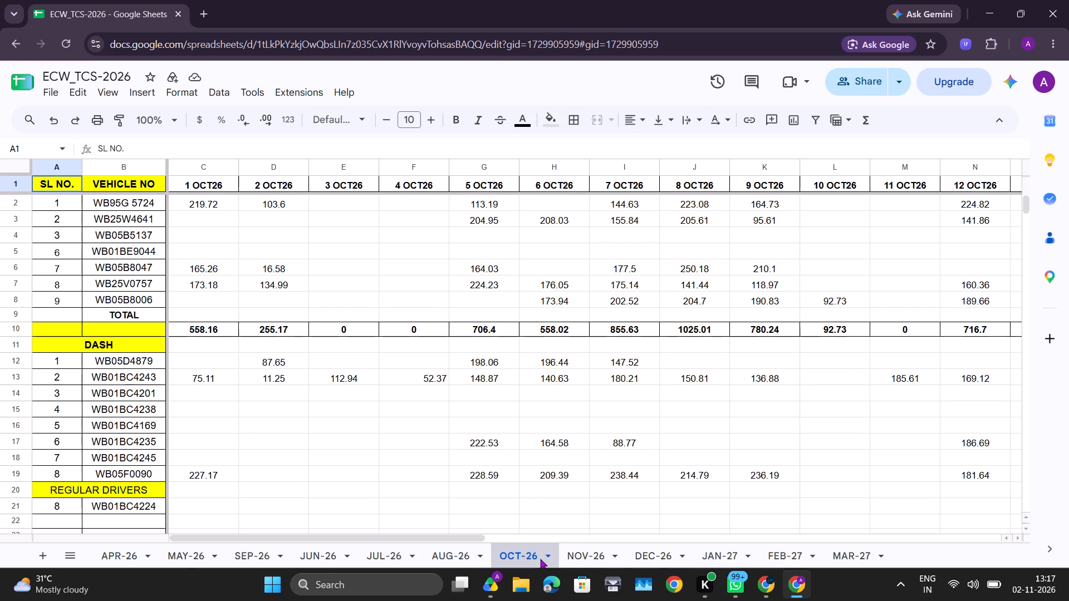
{"action": "scroll", "coordinate": [572, 412], "scroll_direction": "right", "scroll_amount": 5}
{"action": "scroll", "coordinate": [572, 412], "scroll_direction": "left", "scroll_amount": 9}
{"action": "scroll", "coordinate": [572, 412], "scroll_direction": "up", "scroll_amount": 1}
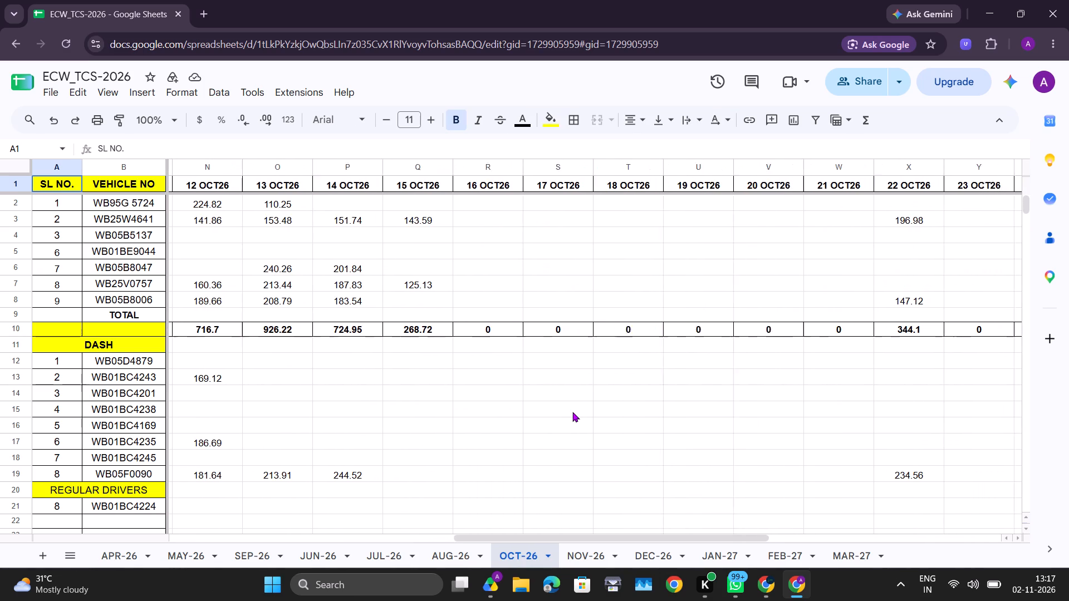
{"action": "scroll", "coordinate": [572, 412], "scroll_direction": "up", "scroll_amount": 1}
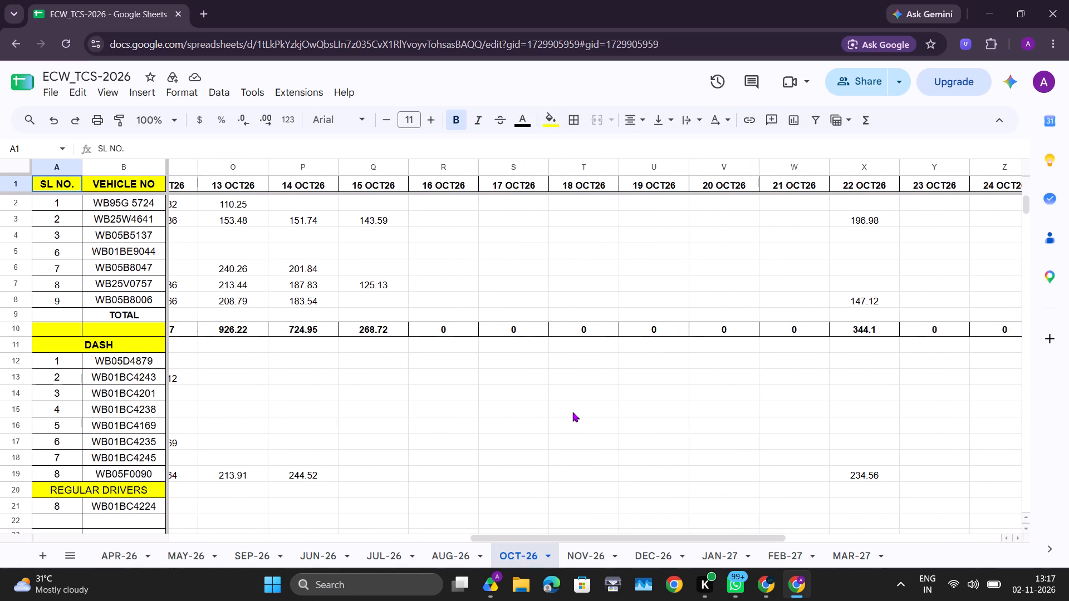
{"action": "scroll", "coordinate": [344, 376], "scroll_direction": "up", "scroll_amount": 1}
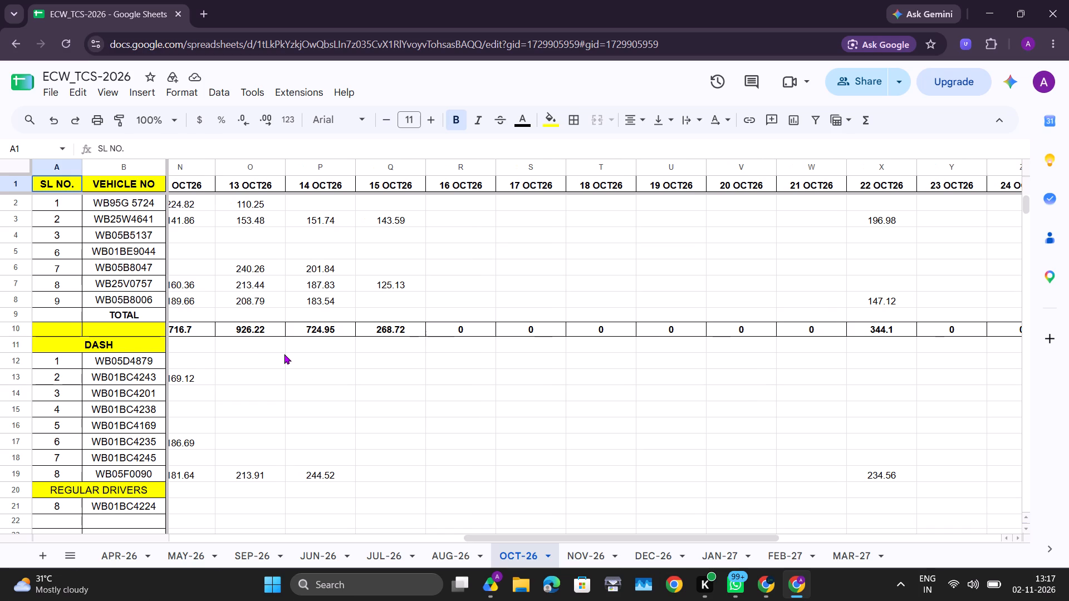
{"action": "scroll", "coordinate": [284, 354], "scroll_direction": "down", "scroll_amount": 3}
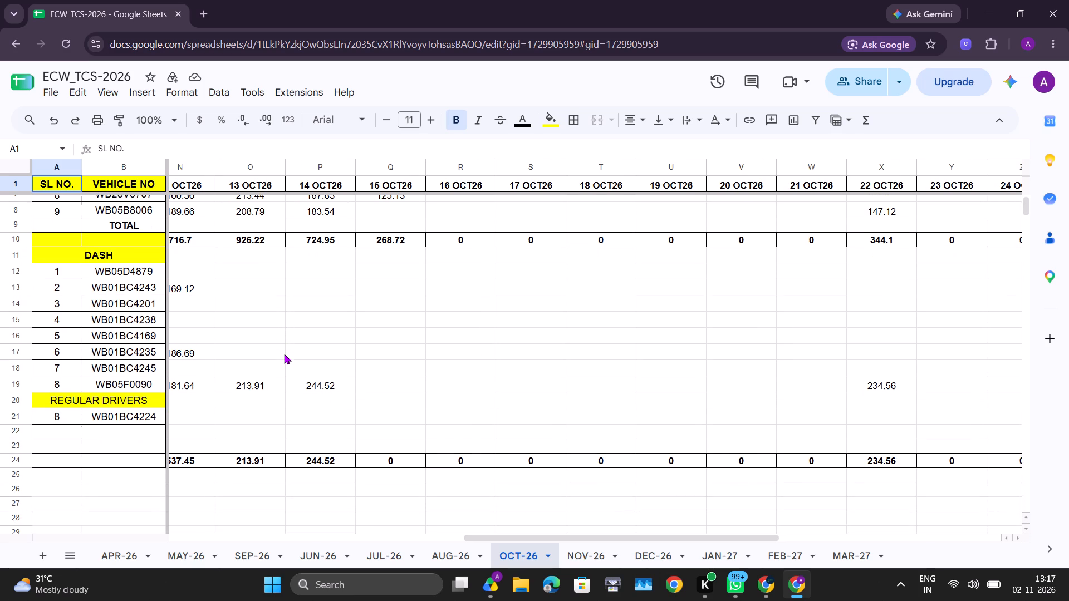
{"action": "scroll", "coordinate": [284, 354], "scroll_direction": "up", "scroll_amount": 1}
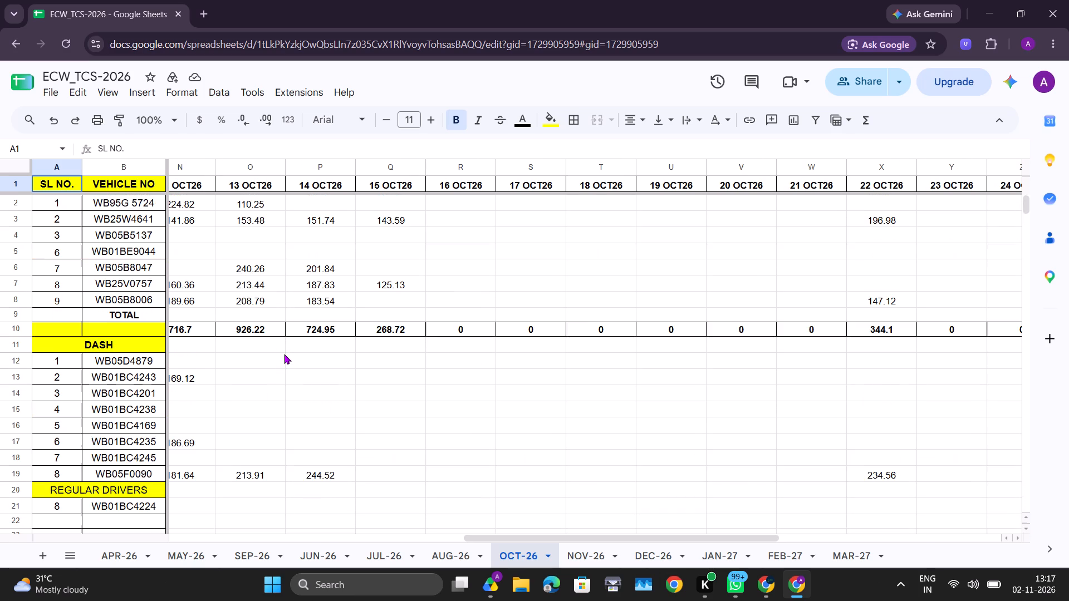
{"action": "scroll", "coordinate": [284, 354], "scroll_direction": "up", "scroll_amount": 1}
{"action": "left_click", "coordinate": [16, 292]}
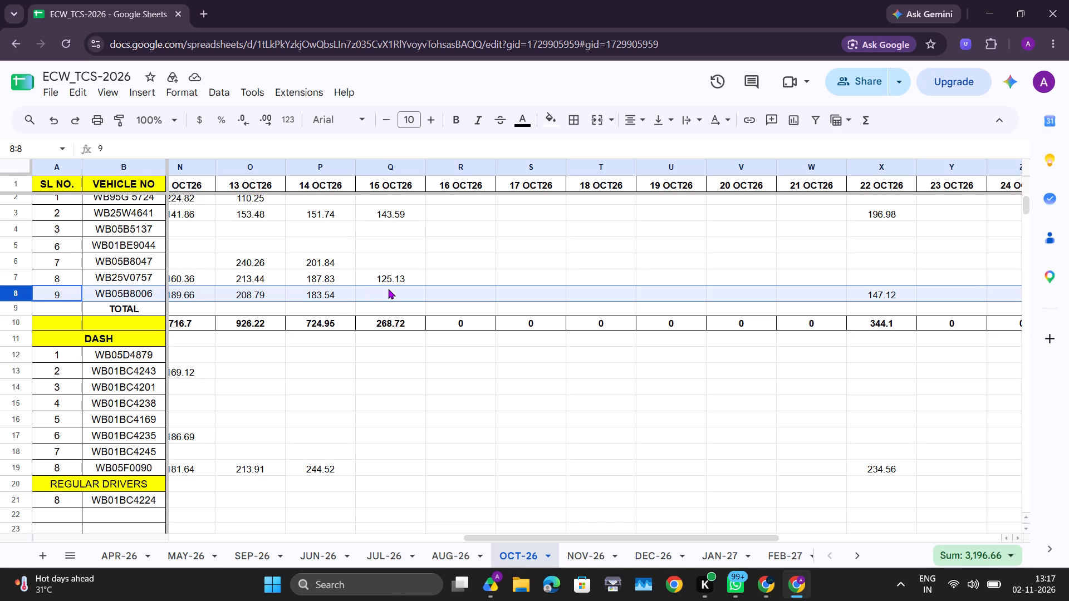
{"action": "scroll", "coordinate": [584, 299], "scroll_direction": "left", "scroll_amount": 4}
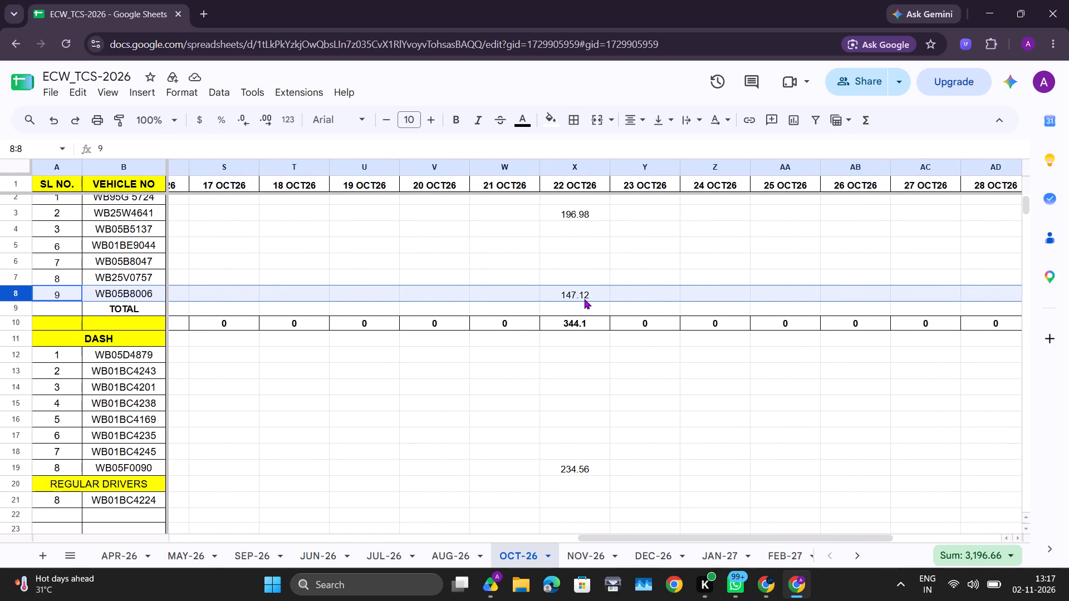
{"action": "left_click", "coordinate": [586, 293]}
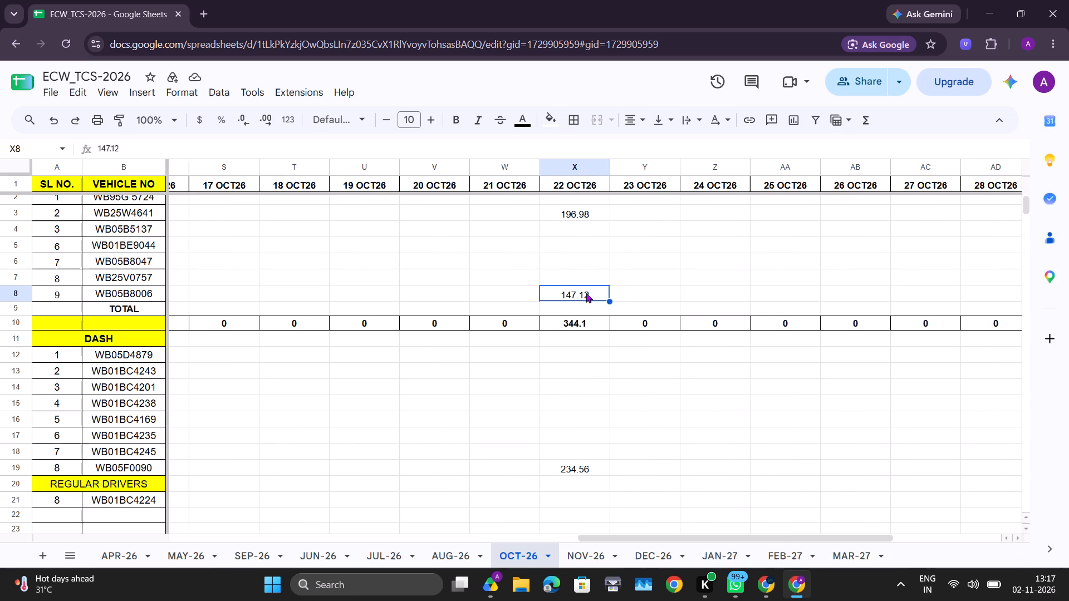
{"action": "scroll", "coordinate": [586, 293], "scroll_direction": "right", "scroll_amount": 3}
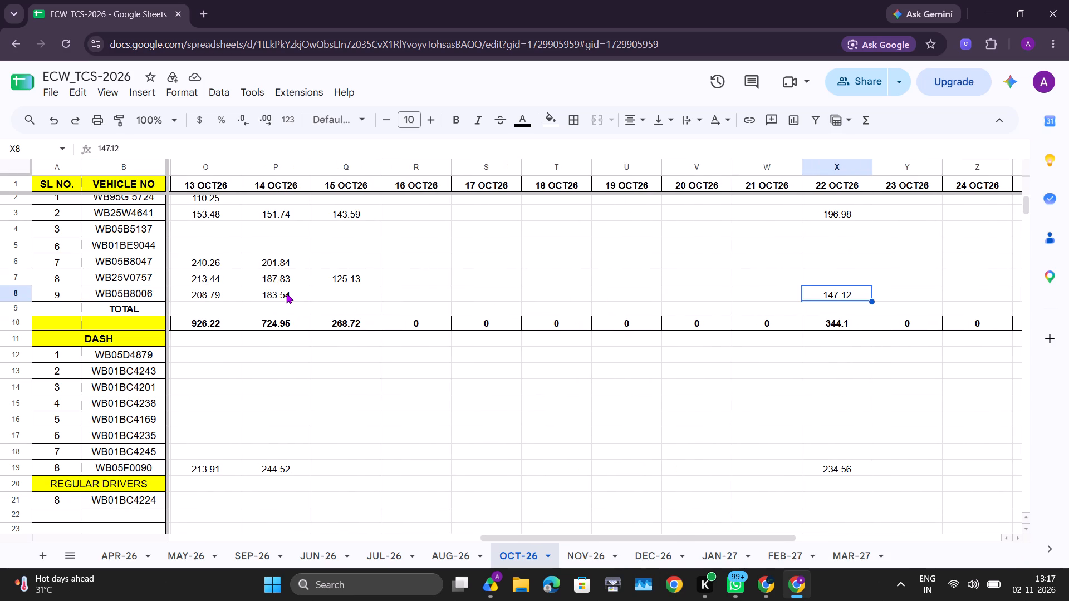
{"action": "left_click", "coordinate": [286, 293]}
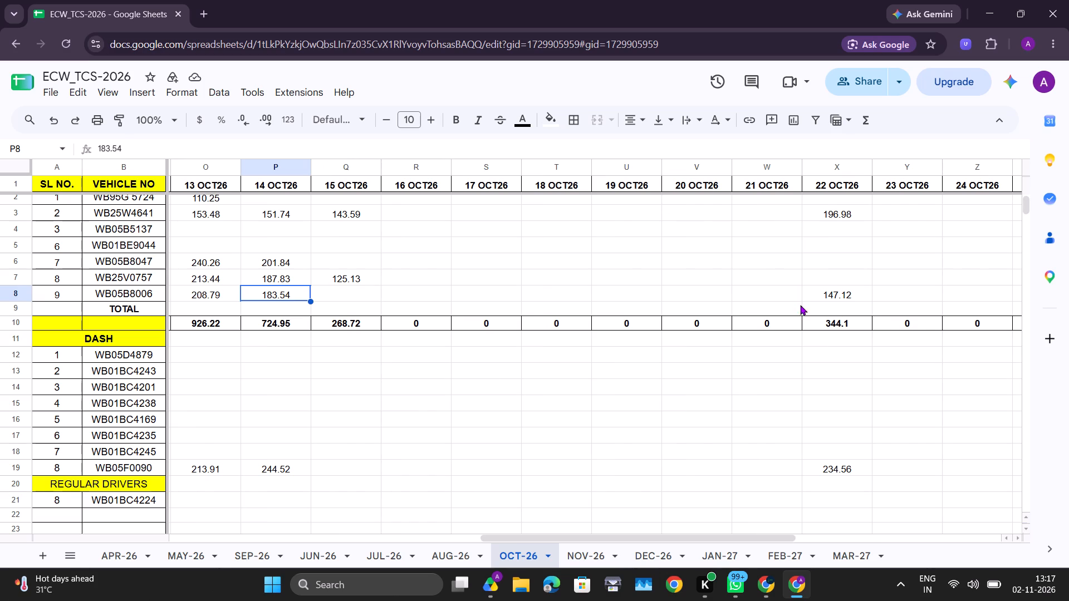
{"action": "left_click", "coordinate": [836, 296]}
{"action": "scroll", "coordinate": [836, 296], "scroll_direction": "left", "scroll_amount": 1}
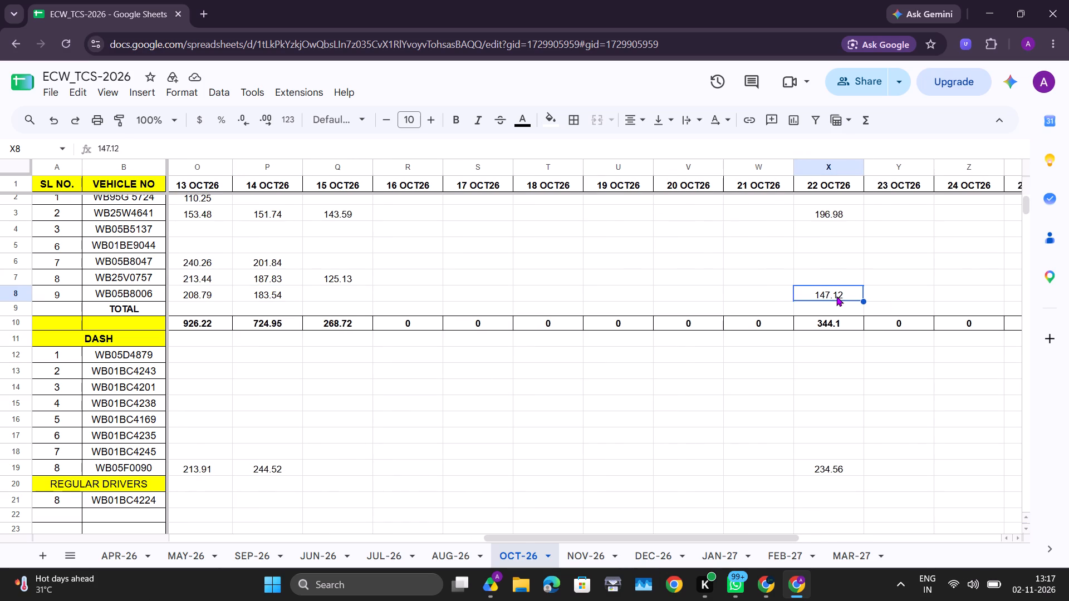
{"action": "scroll", "coordinate": [836, 296], "scroll_direction": "left", "scroll_amount": 1}
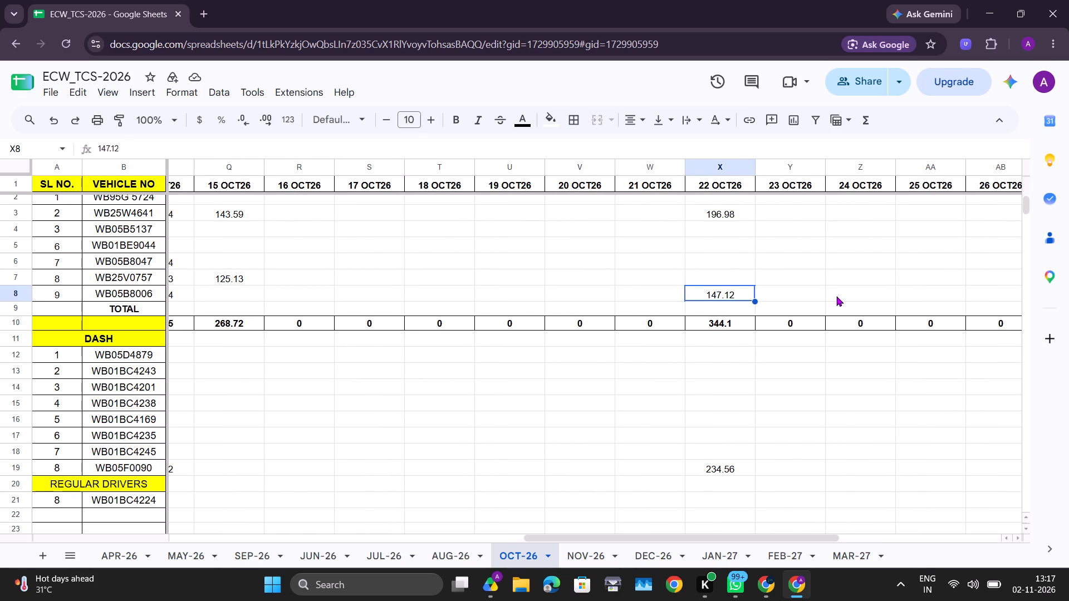
{"action": "left_click", "coordinate": [714, 212]}
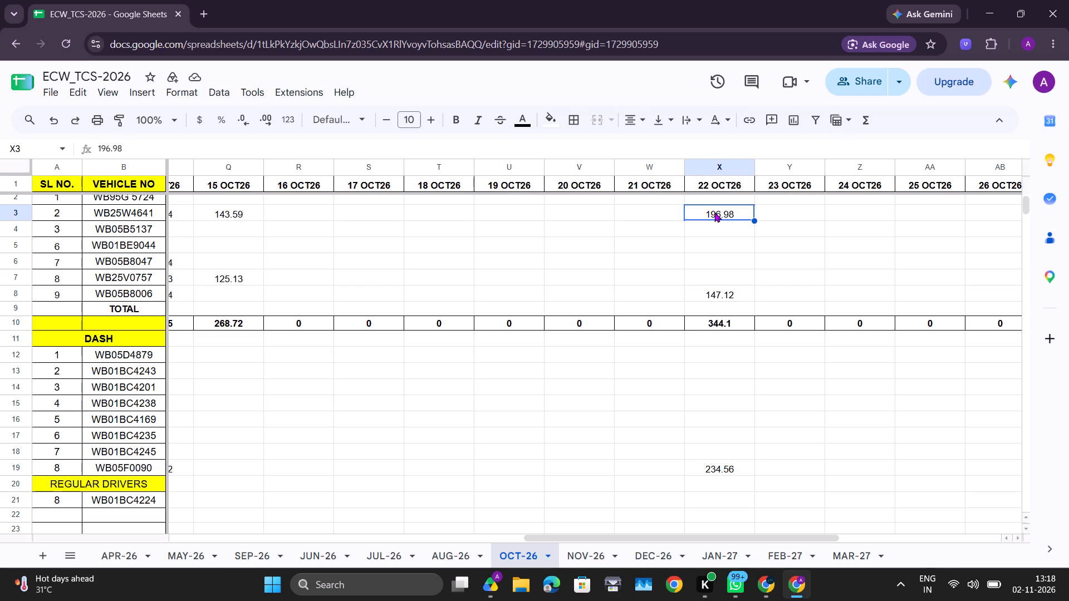
{"action": "key", "text": "ctrl+x"}
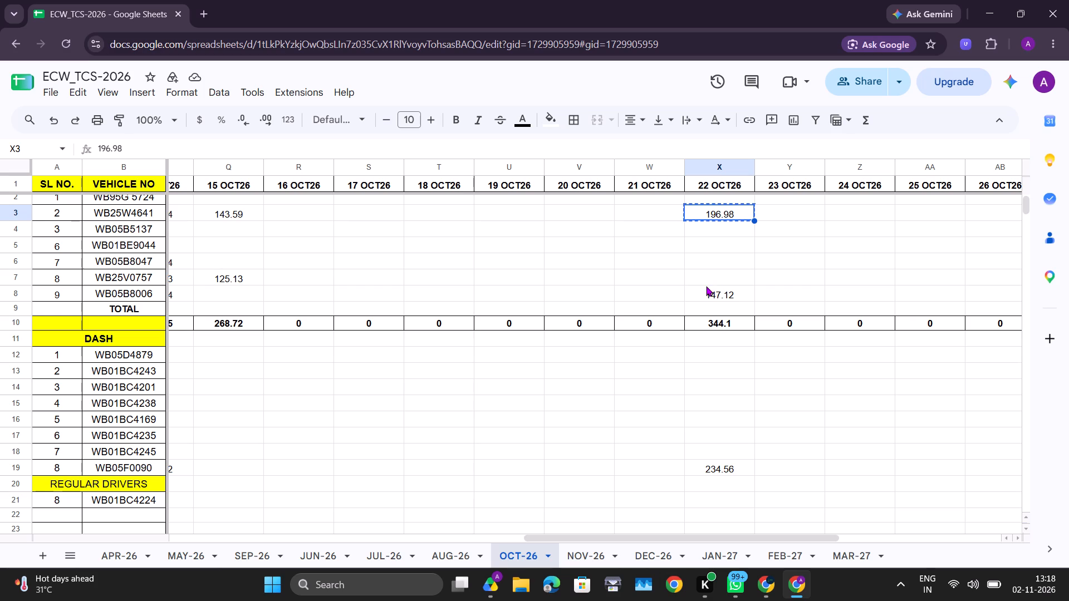
{"action": "left_click", "coordinate": [705, 289]}
{"action": "key", "text": "ctrl+v"}
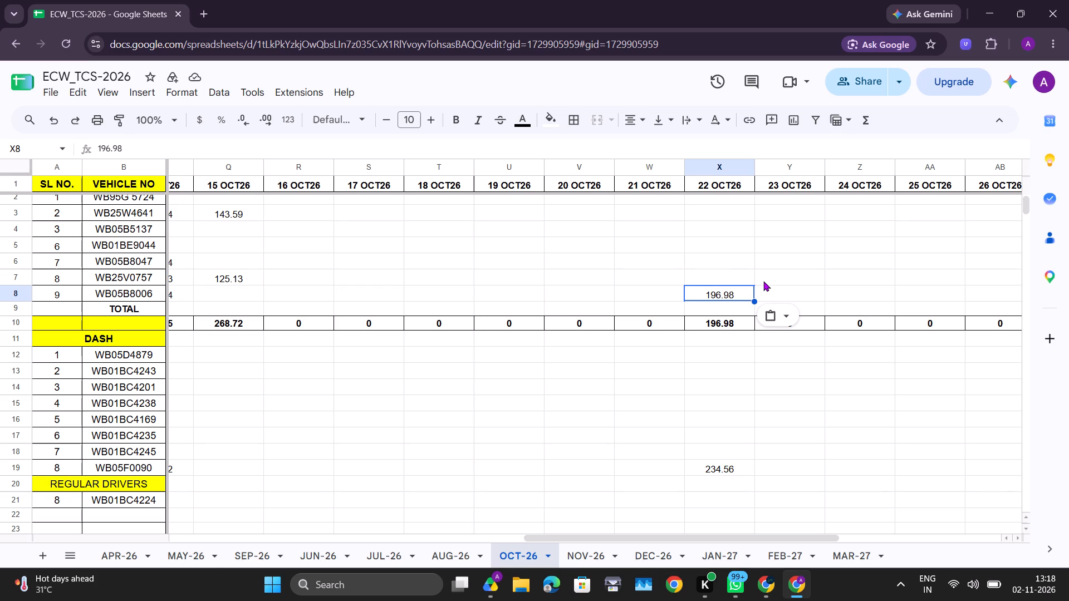
{"action": "left_click", "coordinate": [702, 214]}
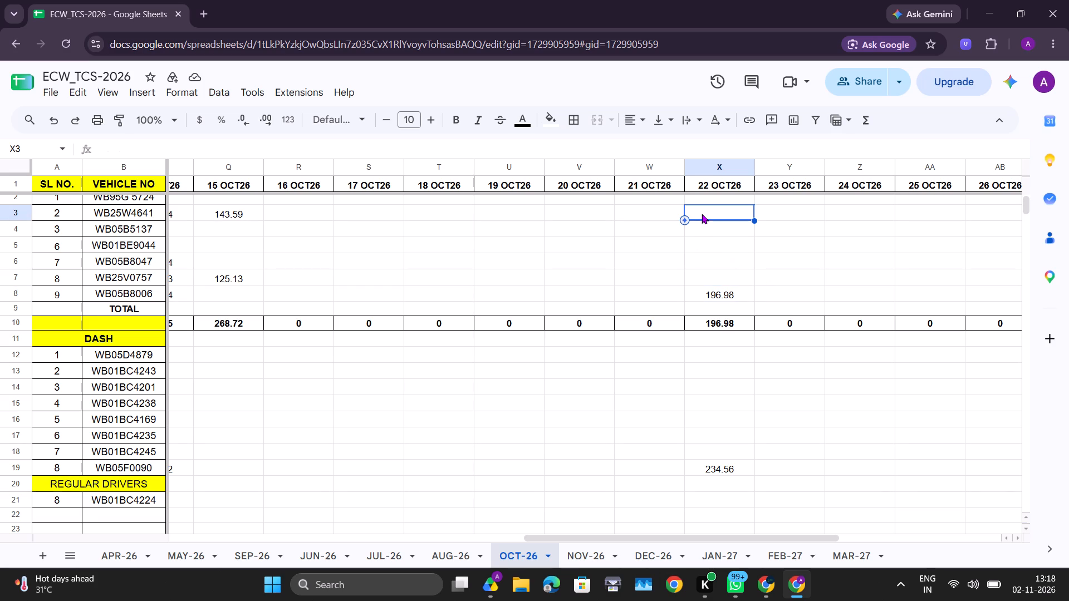
{"action": "type", "text": "143"}
{"action": "type", "text": ".59"}
{"action": "key", "text": "Page_Down"}
{"action": "scroll", "coordinate": [702, 214], "scroll_direction": "up", "scroll_amount": 6}
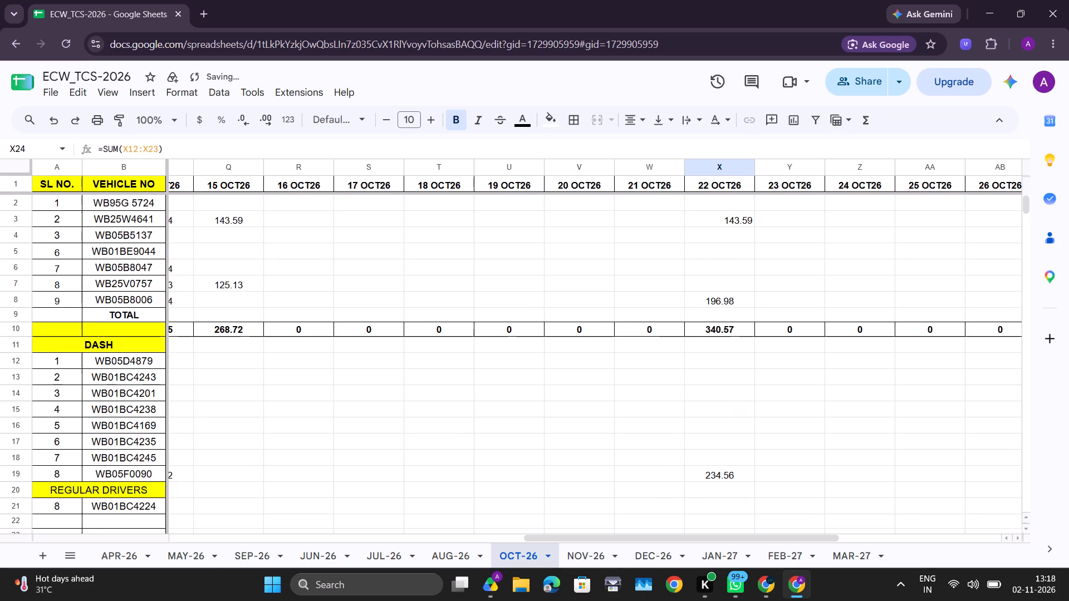
{"action": "left_click", "coordinate": [718, 225]}
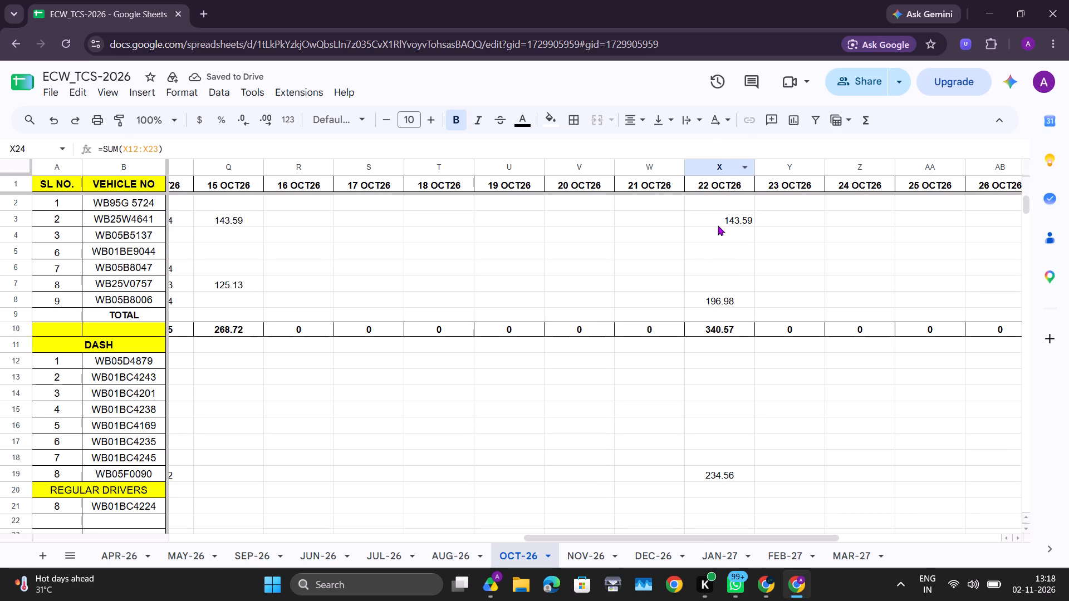
{"action": "left_click", "coordinate": [642, 120]}
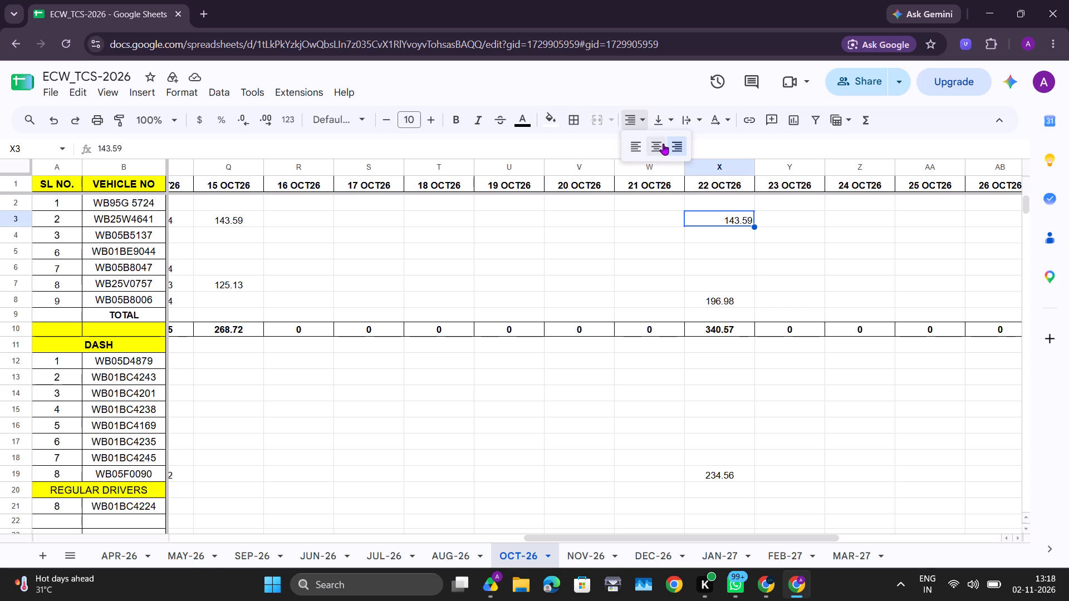
{"action": "left_click", "coordinate": [663, 144]}
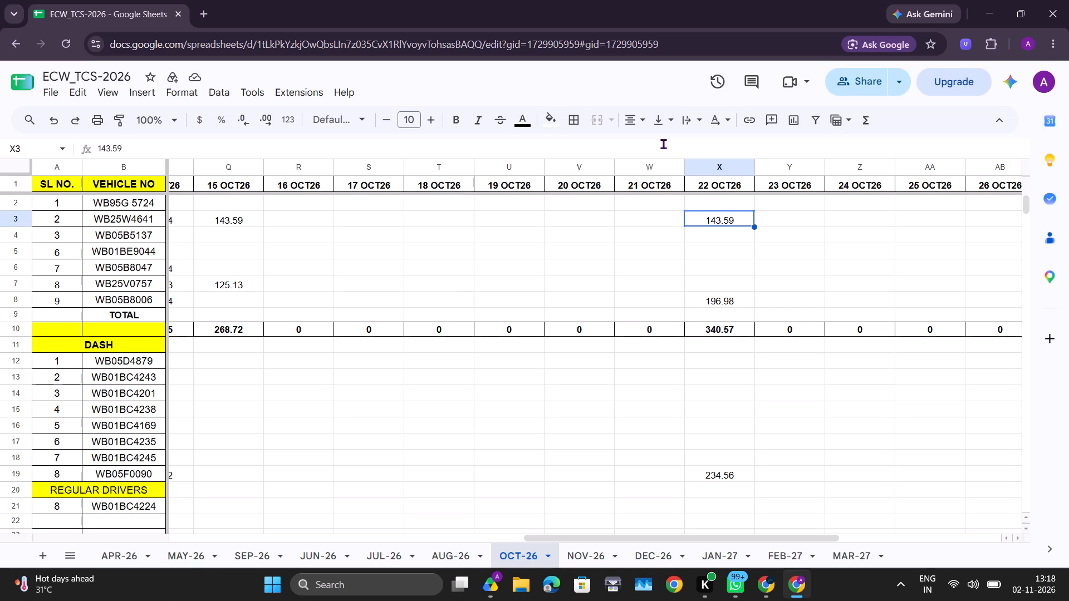
Review the mid-to-late October entries of the upper vehicle group and the DASH group in the sheet.
{"action": "scroll", "coordinate": [447, 191], "scroll_direction": "up", "scroll_amount": 2}
{"action": "scroll", "coordinate": [321, 267], "scroll_direction": "down", "scroll_amount": 1}
{"action": "scroll", "coordinate": [321, 267], "scroll_direction": "right", "scroll_amount": 1}
{"action": "scroll", "coordinate": [321, 267], "scroll_direction": "up", "scroll_amount": 1}
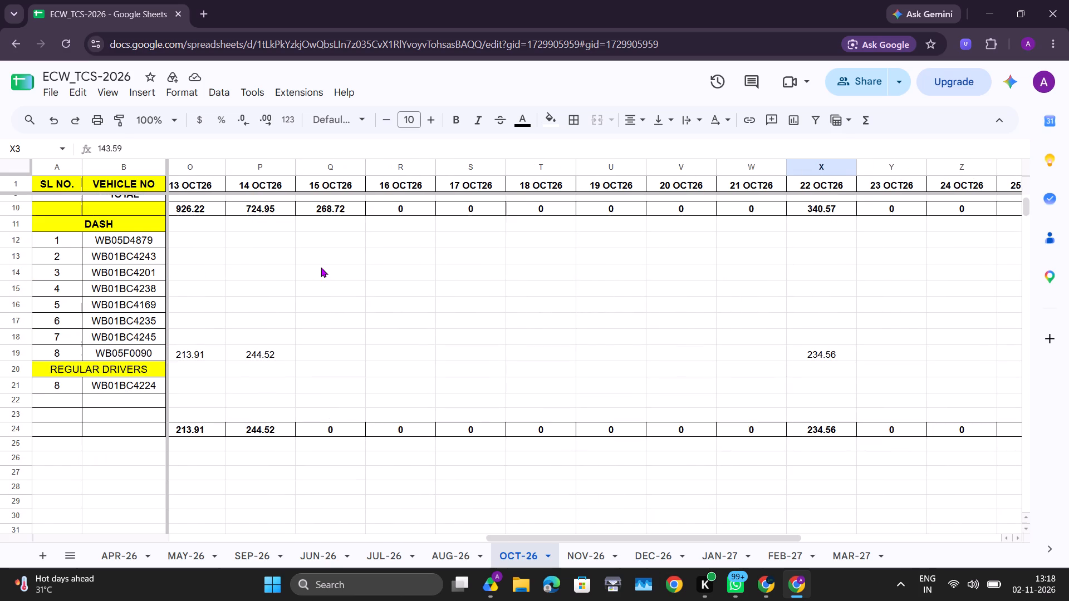
{"action": "scroll", "coordinate": [321, 267], "scroll_direction": "up", "scroll_amount": 1}
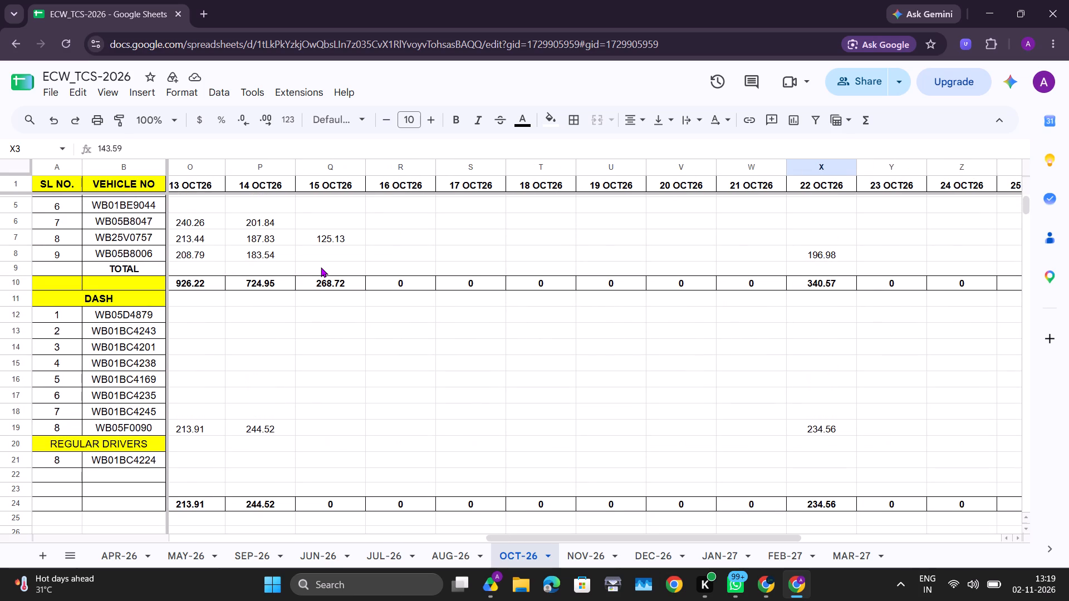
{"action": "scroll", "coordinate": [321, 267], "scroll_direction": "up", "scroll_amount": 4}
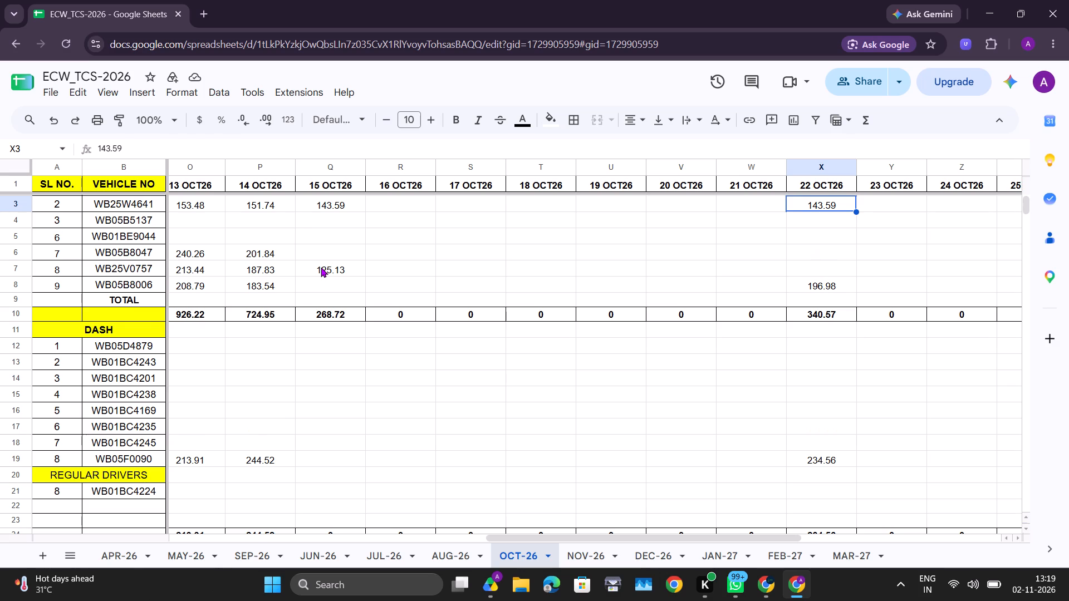
{"action": "scroll", "coordinate": [321, 267], "scroll_direction": "down", "scroll_amount": 1}
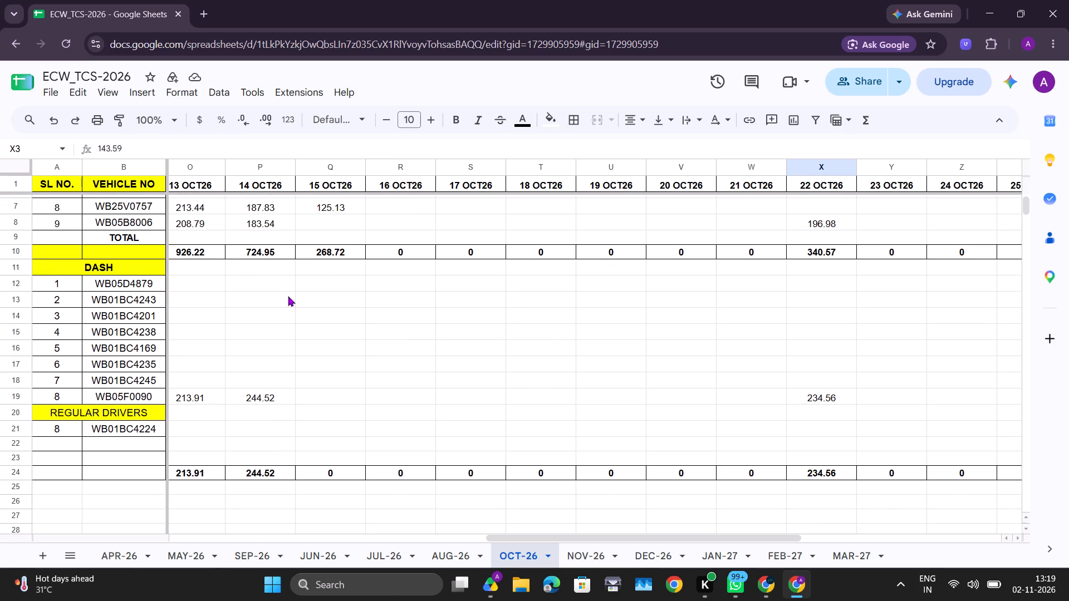
{"action": "left_click", "coordinate": [13, 363]}
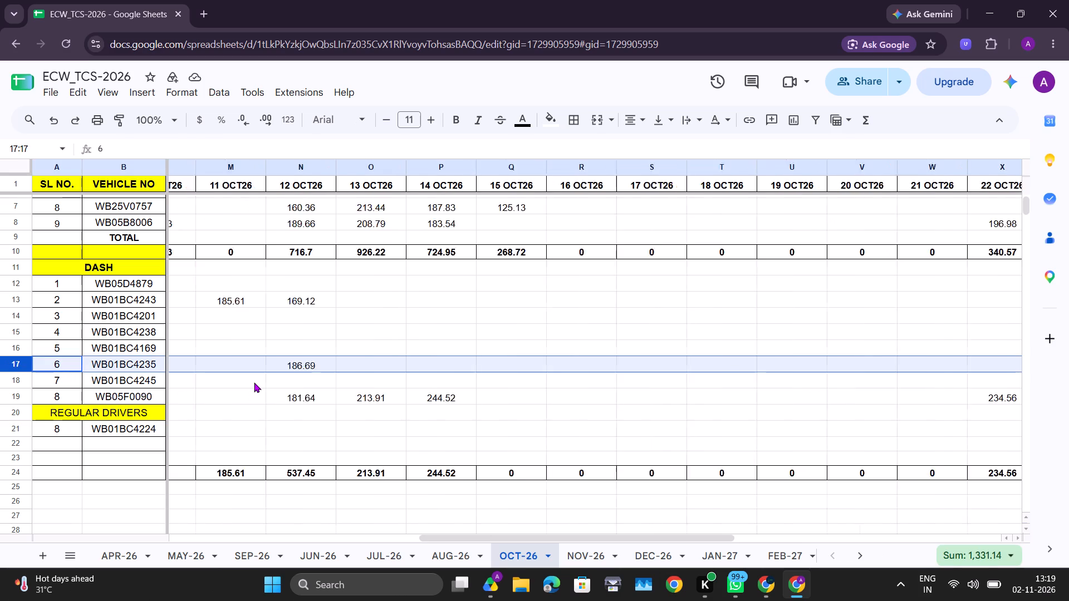
{"action": "scroll", "coordinate": [254, 382], "scroll_direction": "right", "scroll_amount": 1}
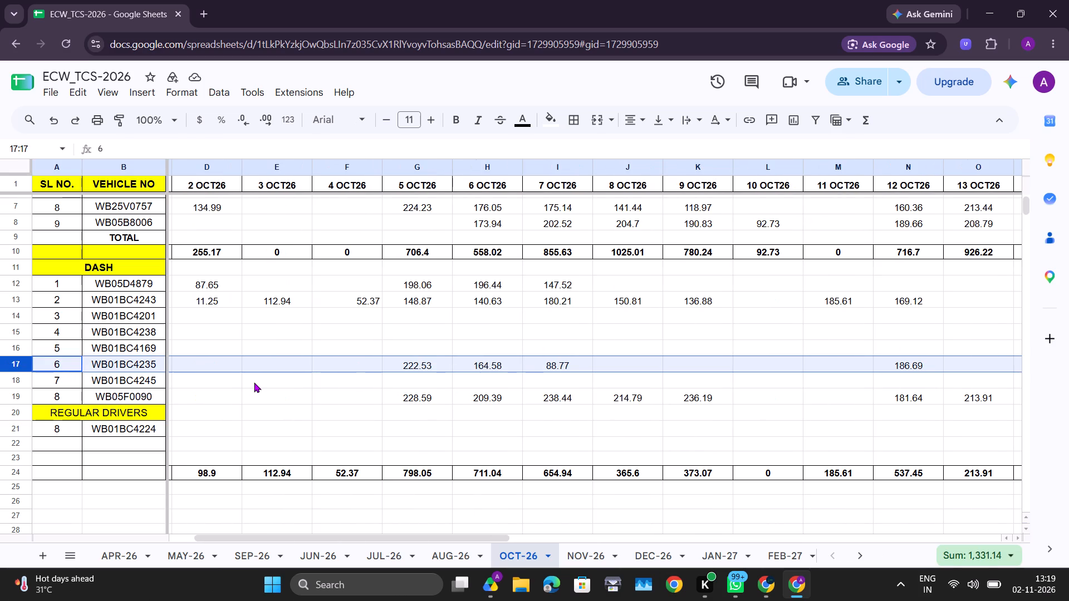
{"action": "scroll", "coordinate": [254, 382], "scroll_direction": "left", "scroll_amount": 3}
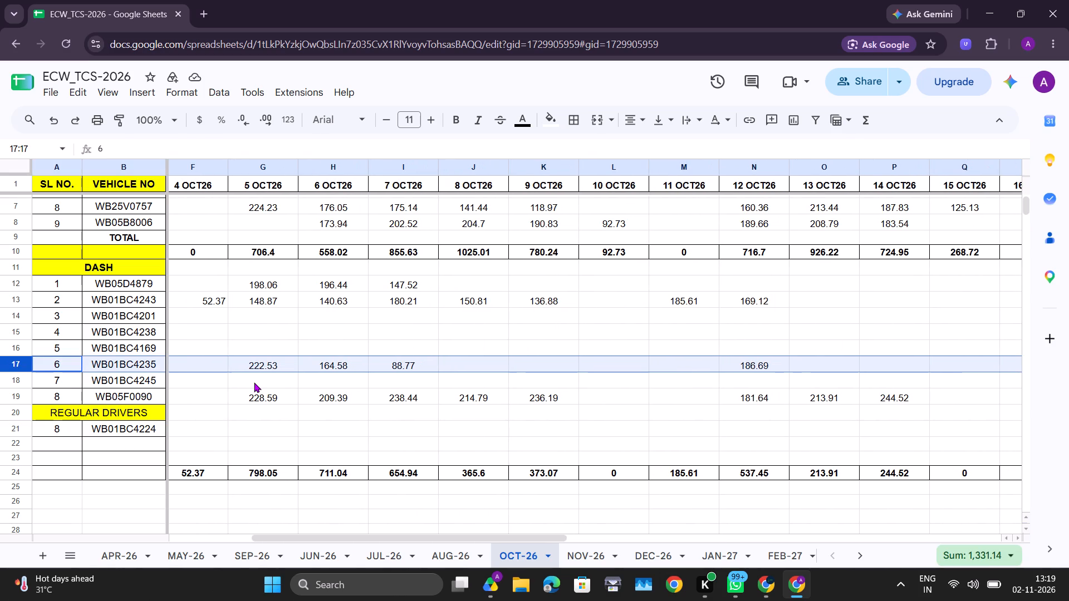
{"action": "scroll", "coordinate": [254, 382], "scroll_direction": "left", "scroll_amount": 9}
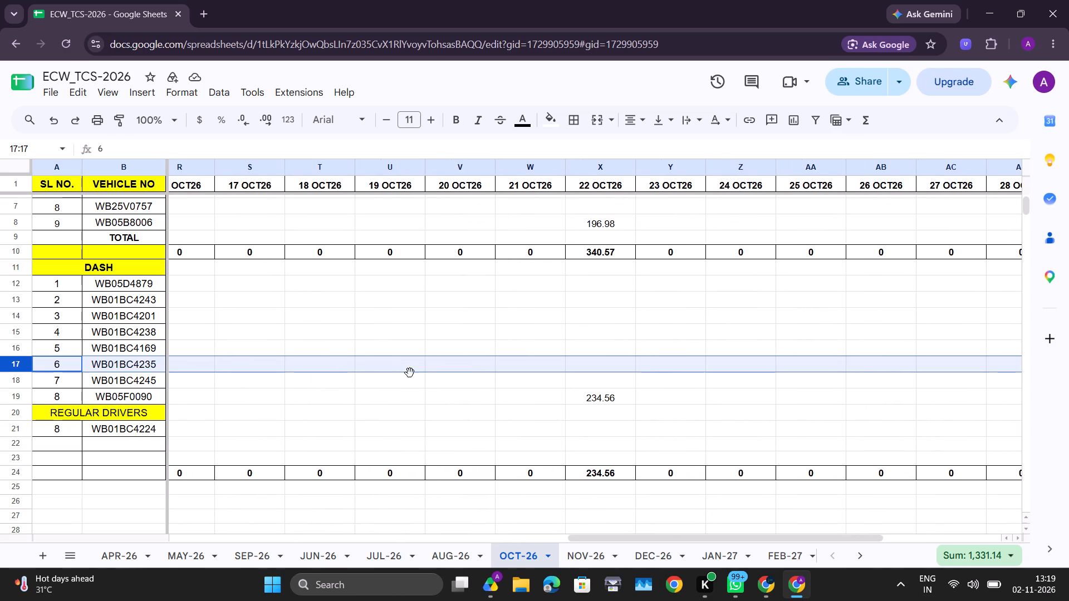
{"action": "left_click", "coordinate": [870, 367]}
{"action": "scroll", "coordinate": [870, 367], "scroll_direction": "left", "scroll_amount": 3}
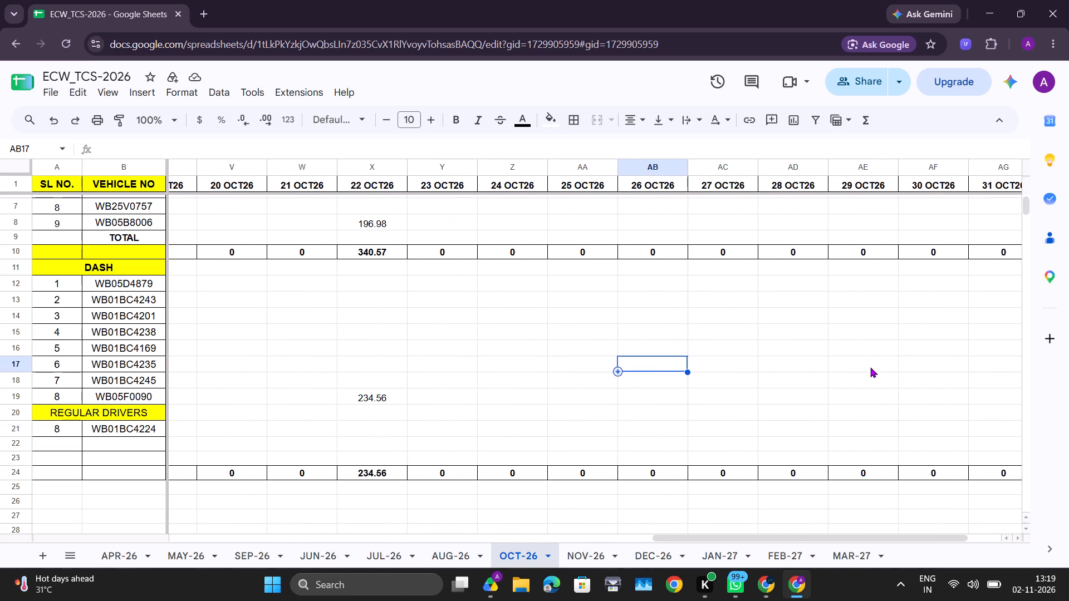
{"action": "type", "text": "196"}
{"action": "type", "text": ".232"}
{"action": "key", "text": "BackSpace"}
{"action": "key", "text": "BackSpace"}
{"action": "key", "text": "BackSpace"}
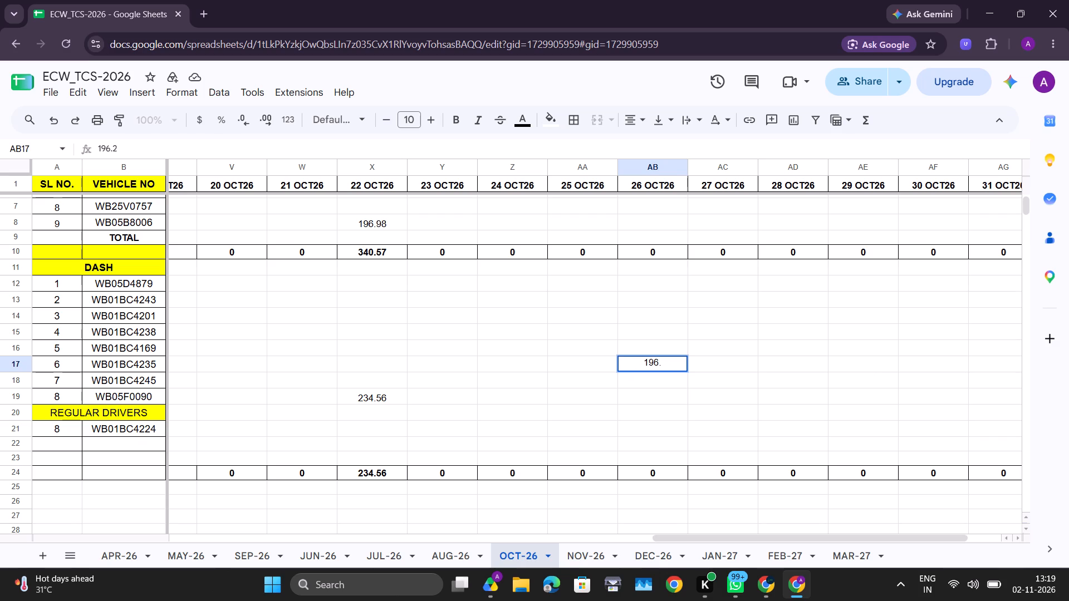
{"action": "type", "text": "32"}
{"action": "key", "text": "Right"}
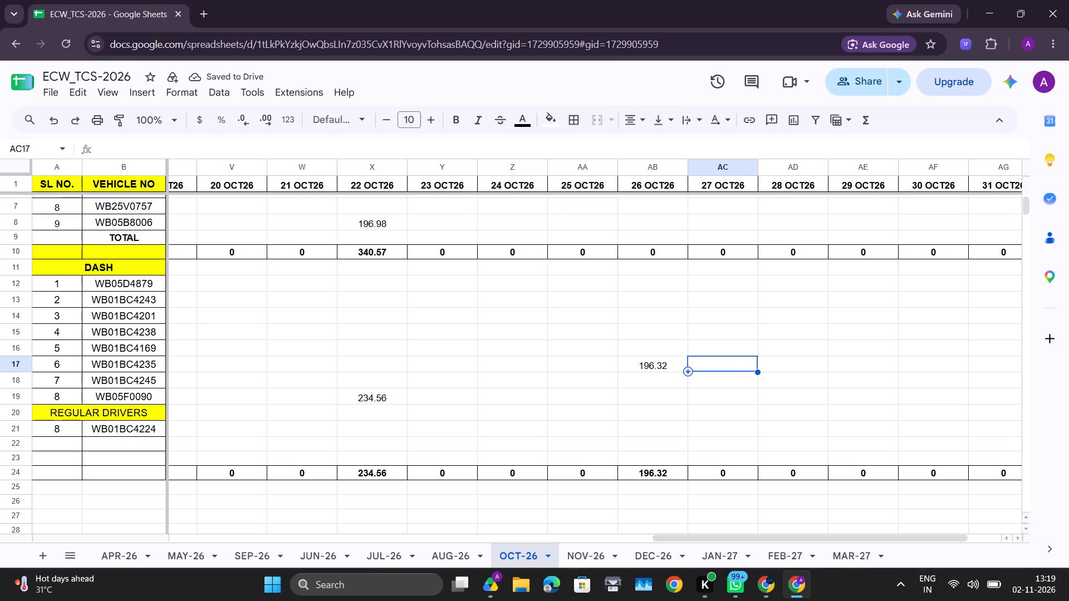
{"action": "type", "text": "167.65"}
{"action": "key", "text": "Return"}
{"action": "key", "text": "Up"}
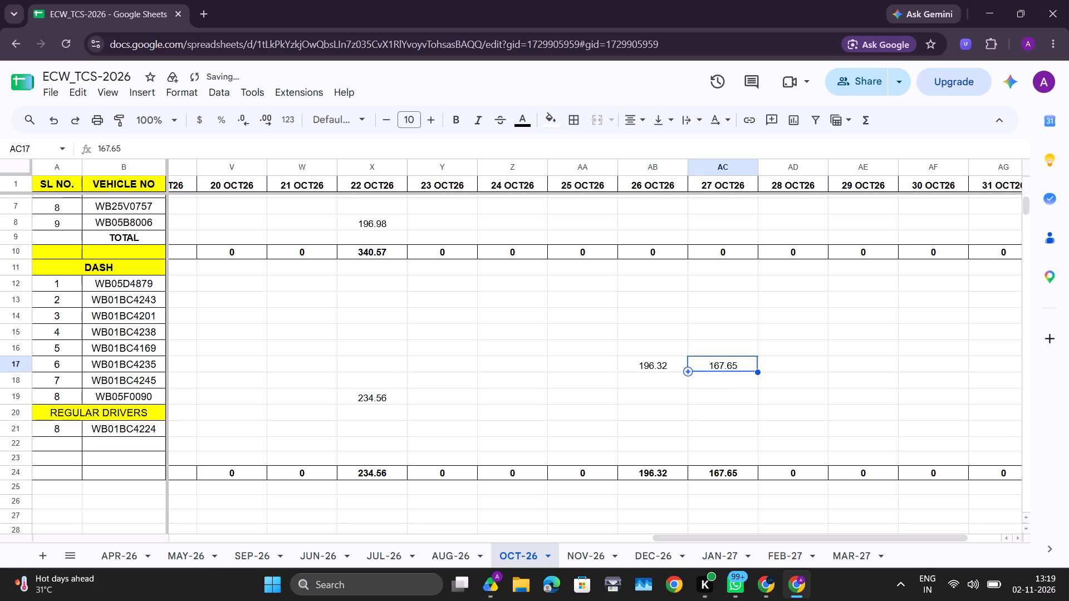
{"action": "scroll", "coordinate": [870, 367], "scroll_direction": "up", "scroll_amount": 4}
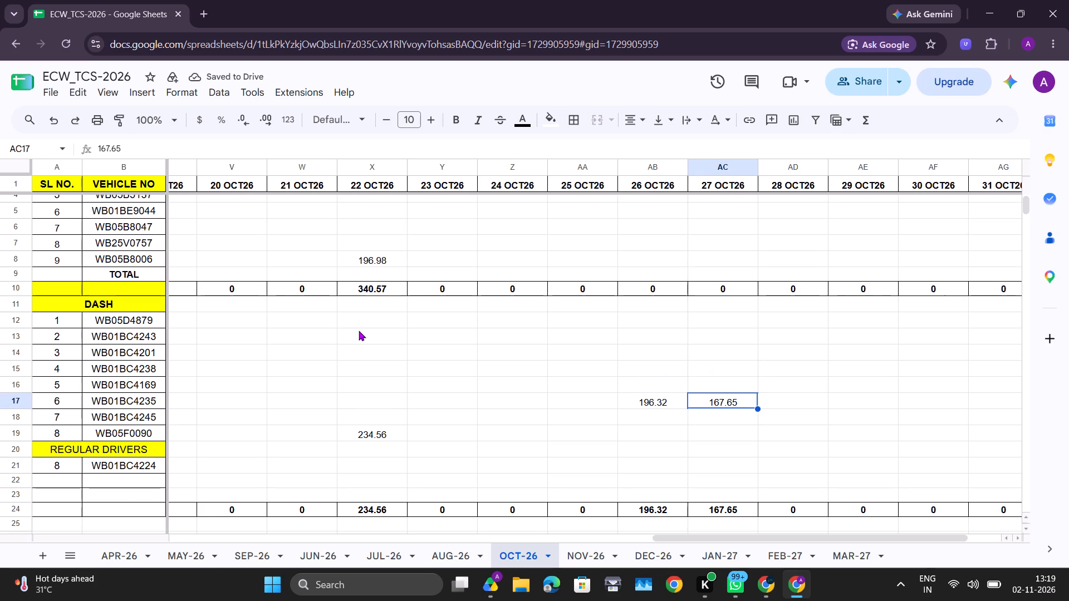
{"action": "scroll", "coordinate": [373, 340], "scroll_direction": "down", "scroll_amount": 1}
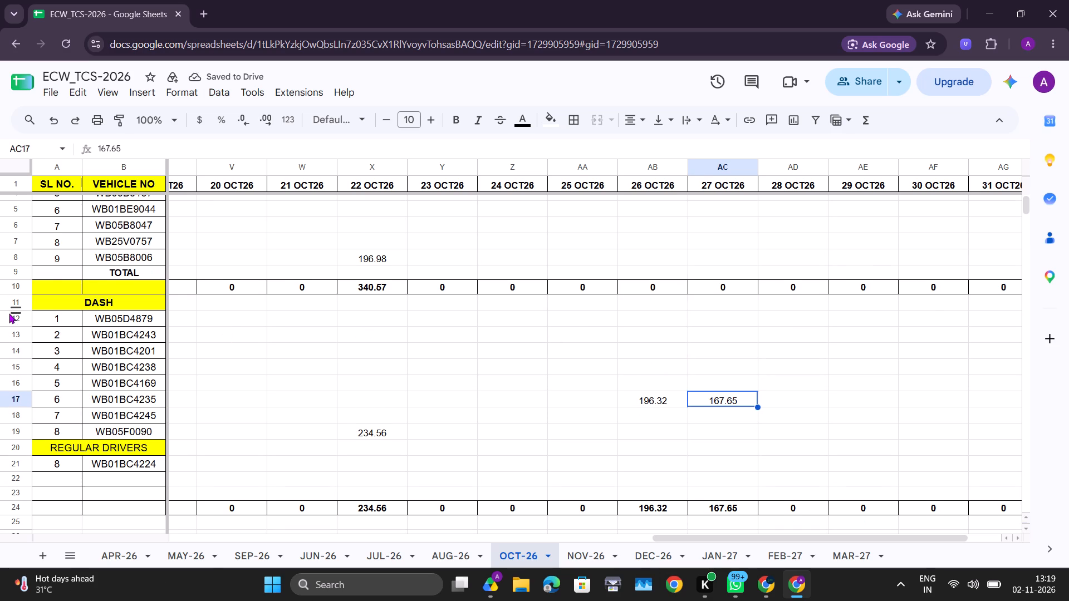
{"action": "left_click", "coordinate": [9, 313]}
{"action": "scroll", "coordinate": [383, 396], "scroll_direction": "right", "scroll_amount": 18}
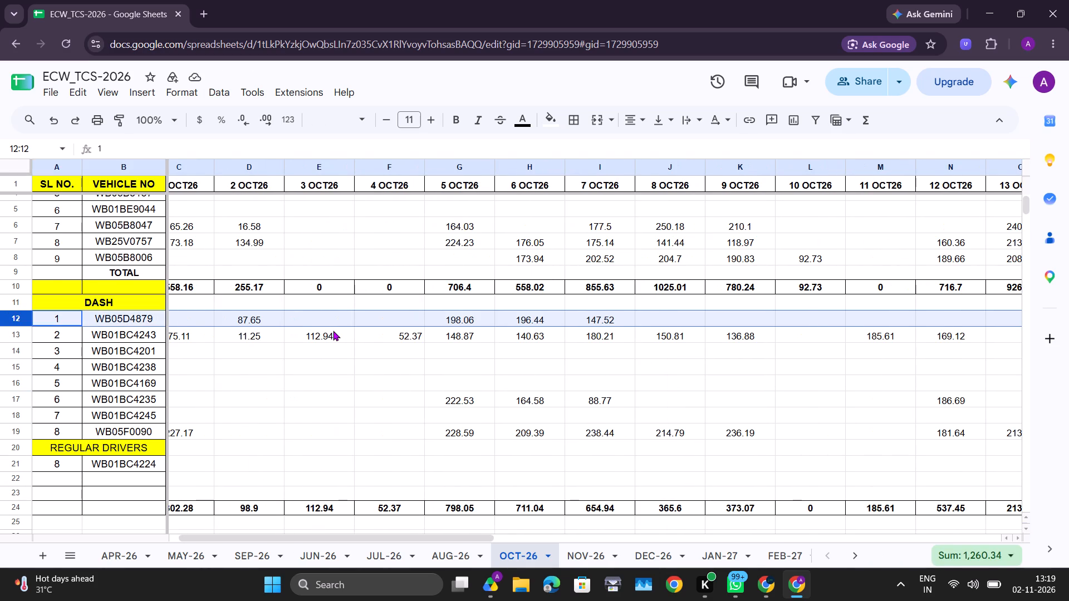
{"action": "scroll", "coordinate": [333, 331], "scroll_direction": "left", "scroll_amount": 2}
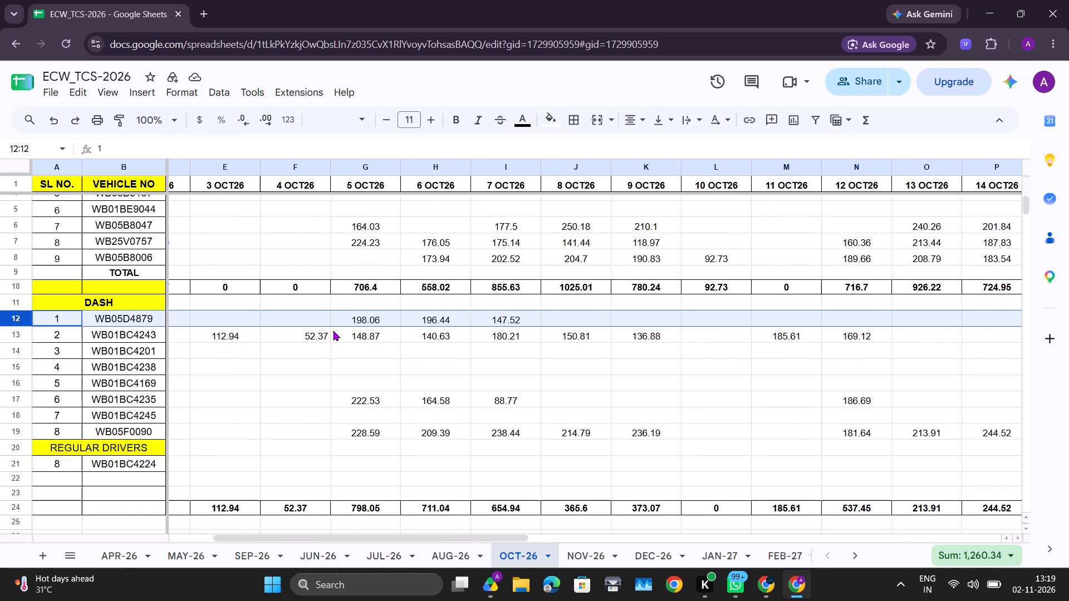
{"action": "scroll", "coordinate": [333, 331], "scroll_direction": "left", "scroll_amount": 2}
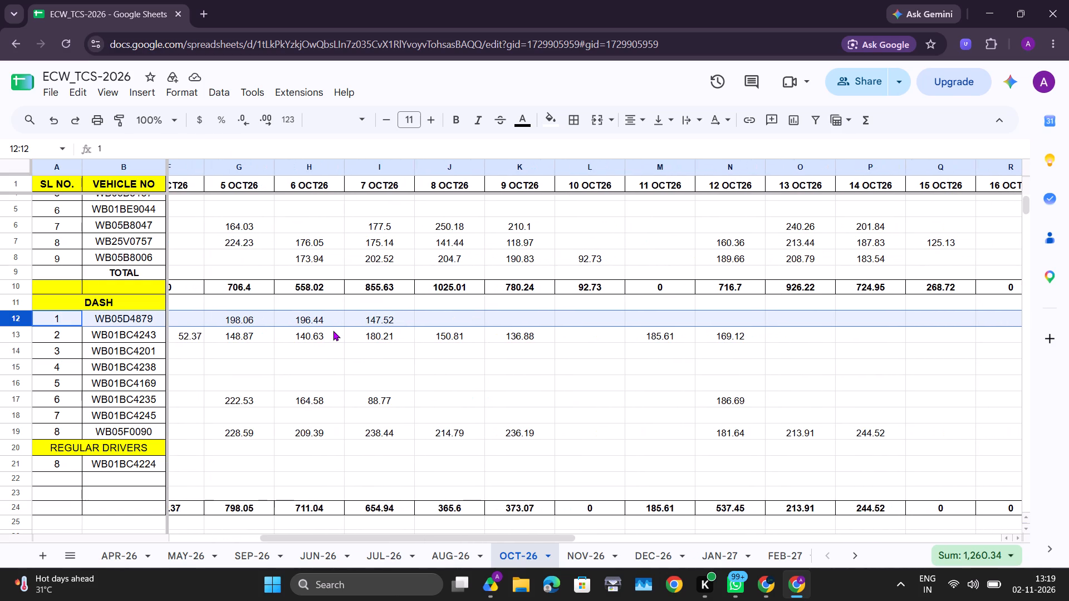
{"action": "scroll", "coordinate": [528, 309], "scroll_direction": "left", "scroll_amount": 5}
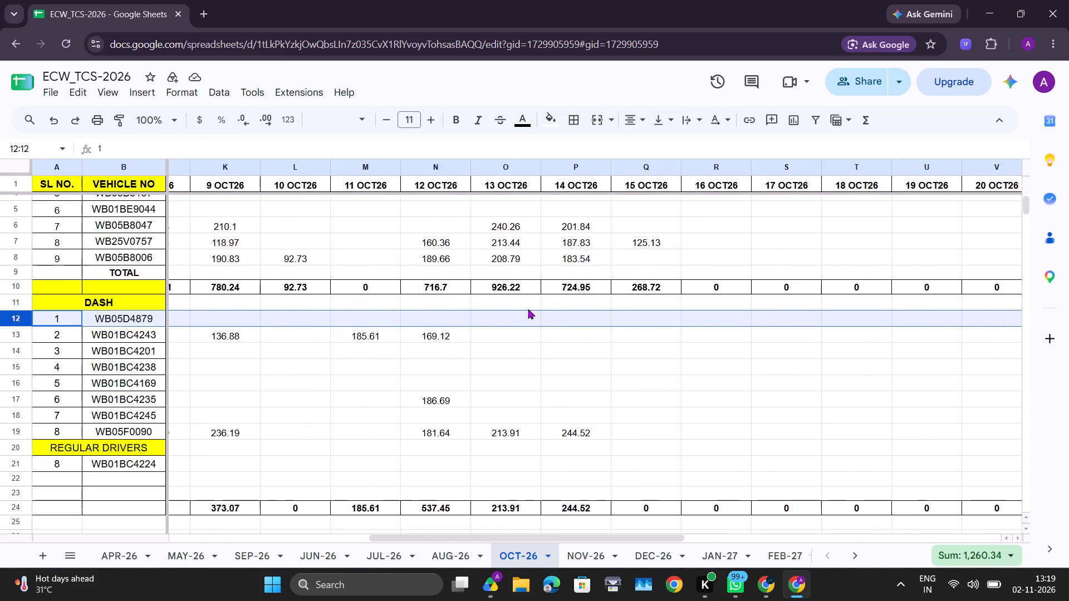
{"action": "scroll", "coordinate": [528, 309], "scroll_direction": "left", "scroll_amount": 2}
{"action": "scroll", "coordinate": [661, 317], "scroll_direction": "left", "scroll_amount": 3}
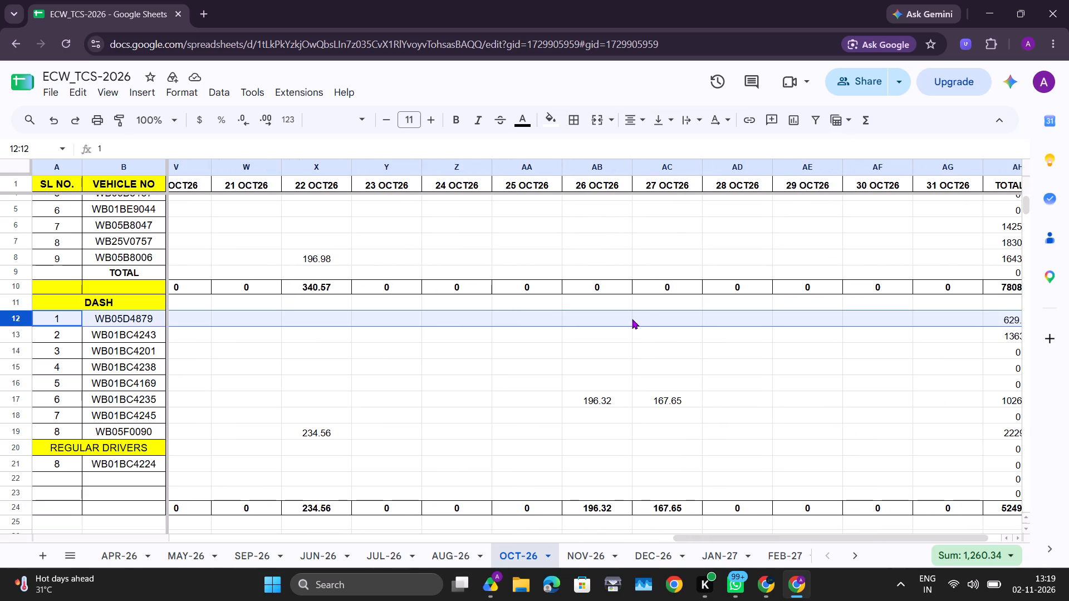
{"action": "left_click", "coordinate": [611, 320]}
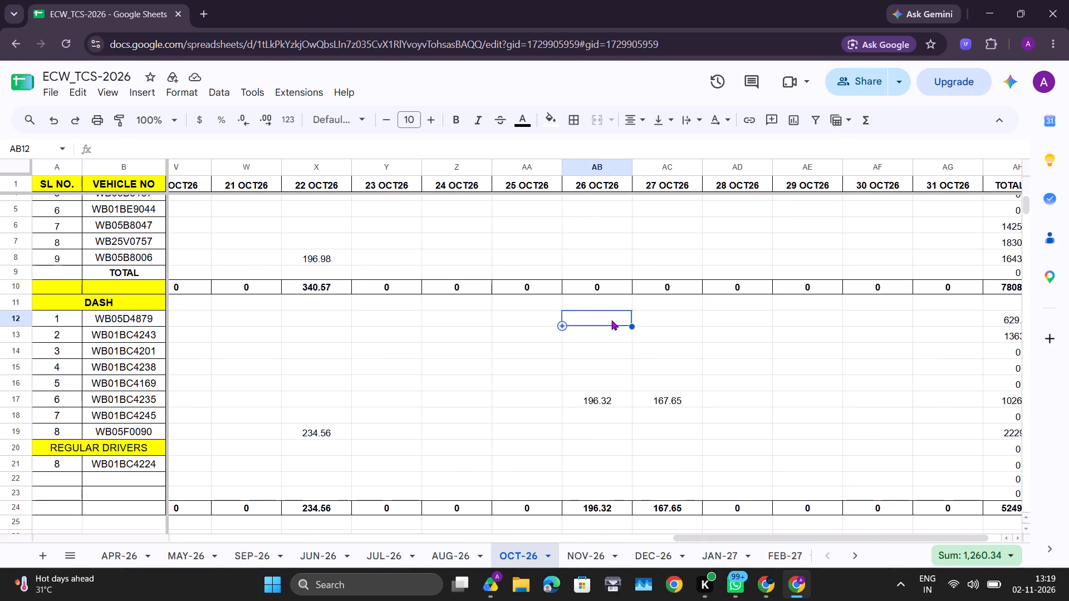
{"action": "type", "text": "259"}
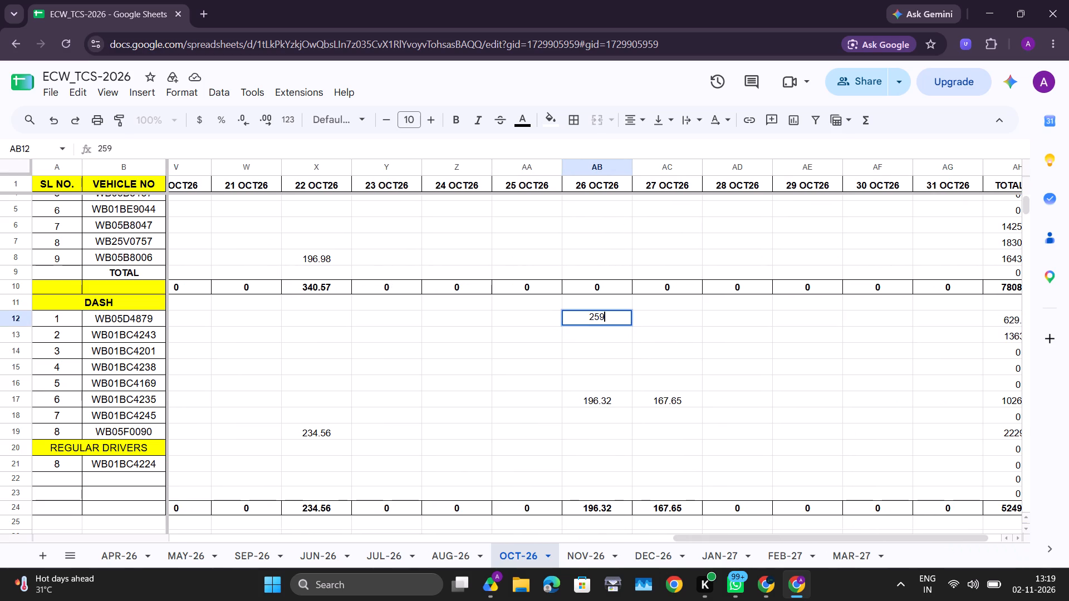
{"action": "type", "text": ".82"}
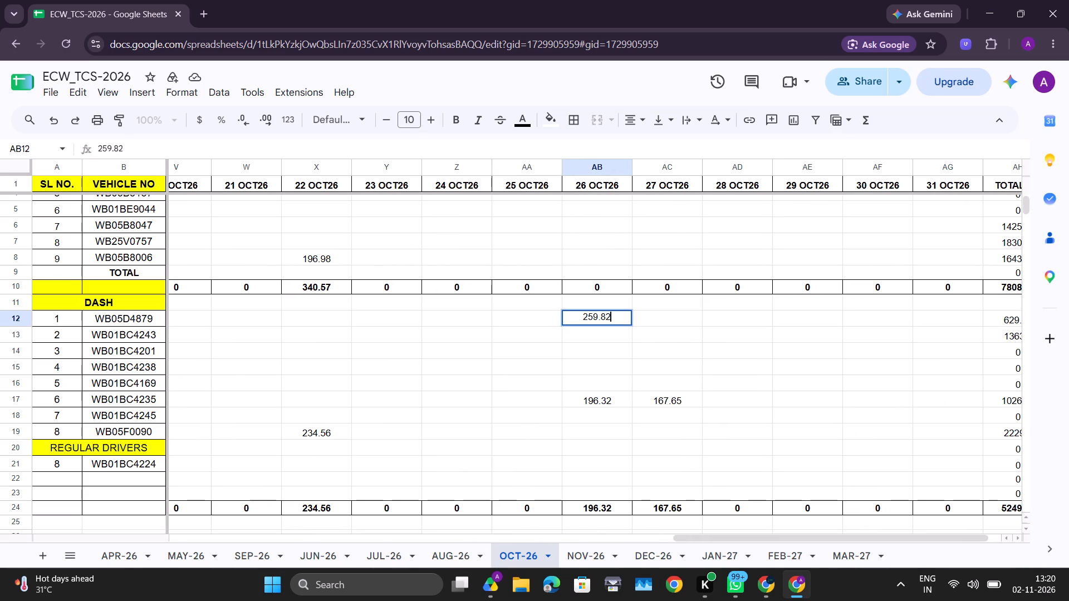
{"action": "key", "text": "Right"}
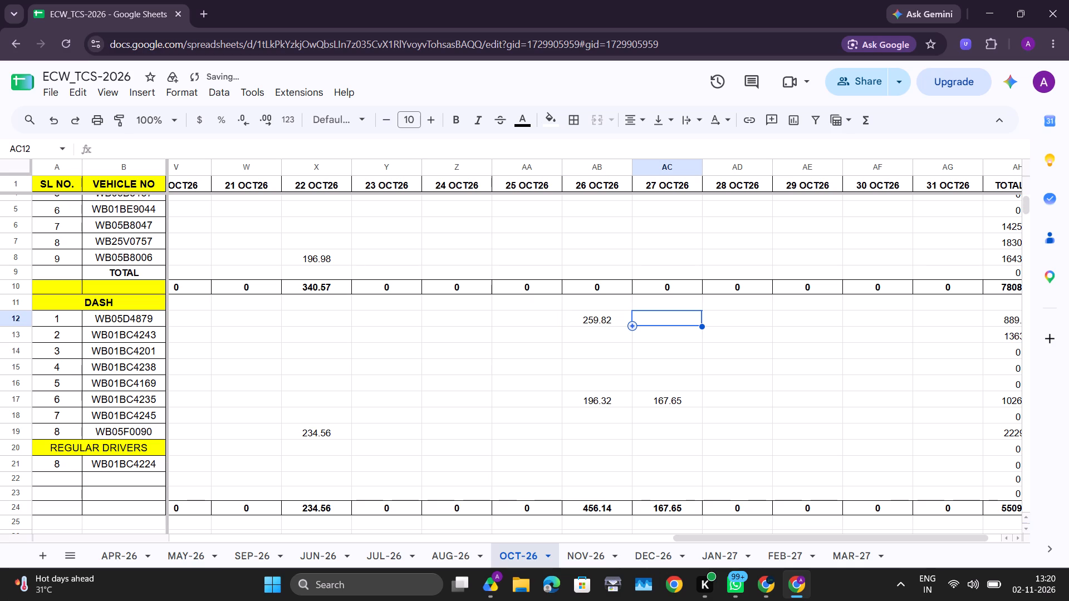
{"action": "type", "text": "224.82"}
{"action": "key", "text": "Right"}
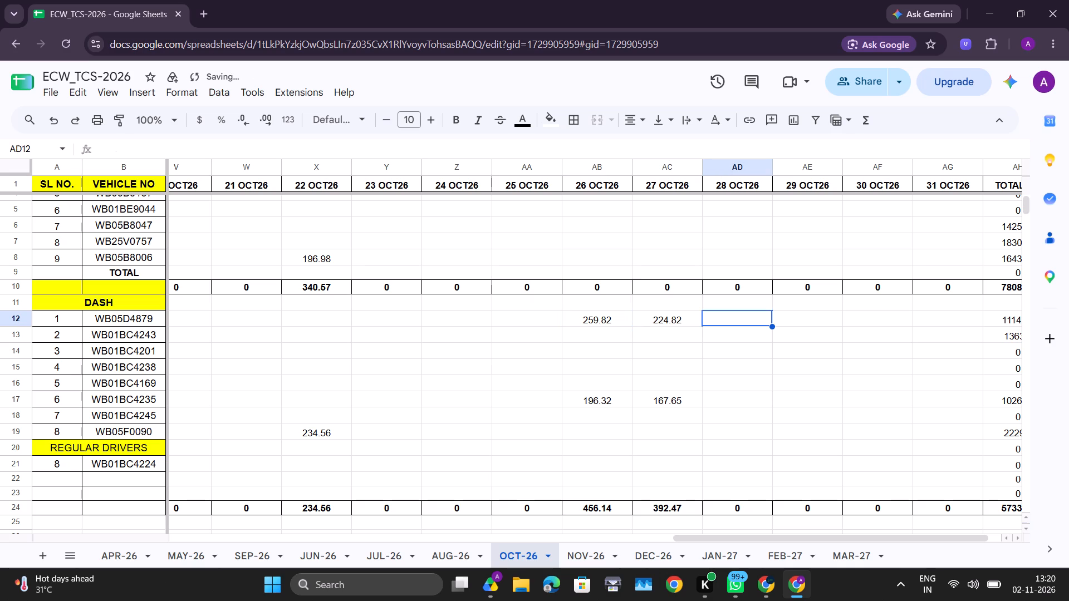
{"action": "type", "text": "255"}
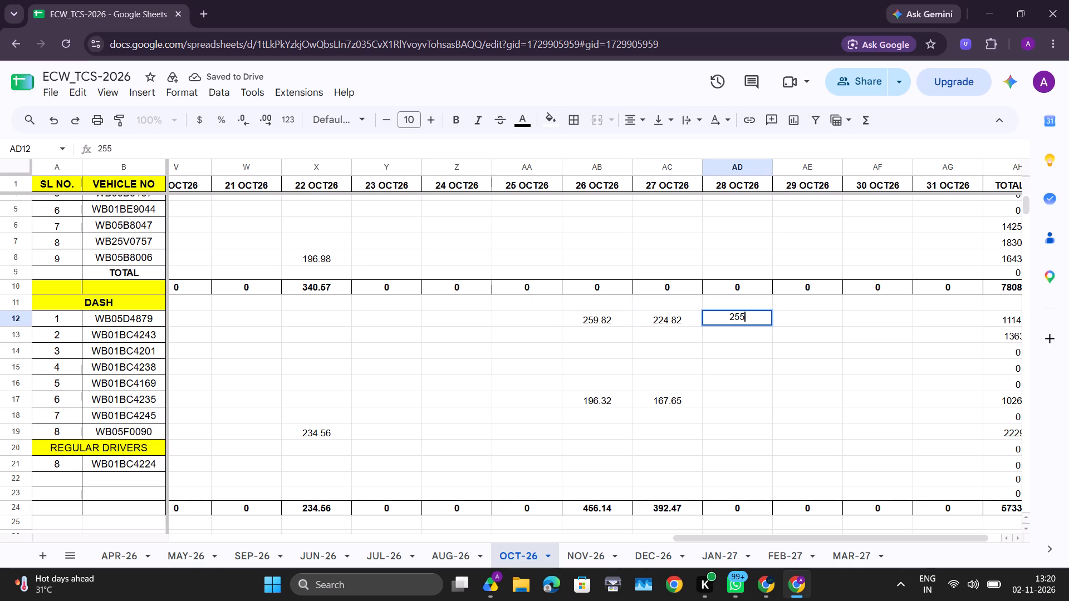
{"action": "type", "text": ".39"}
{"action": "key", "text": "Right"}
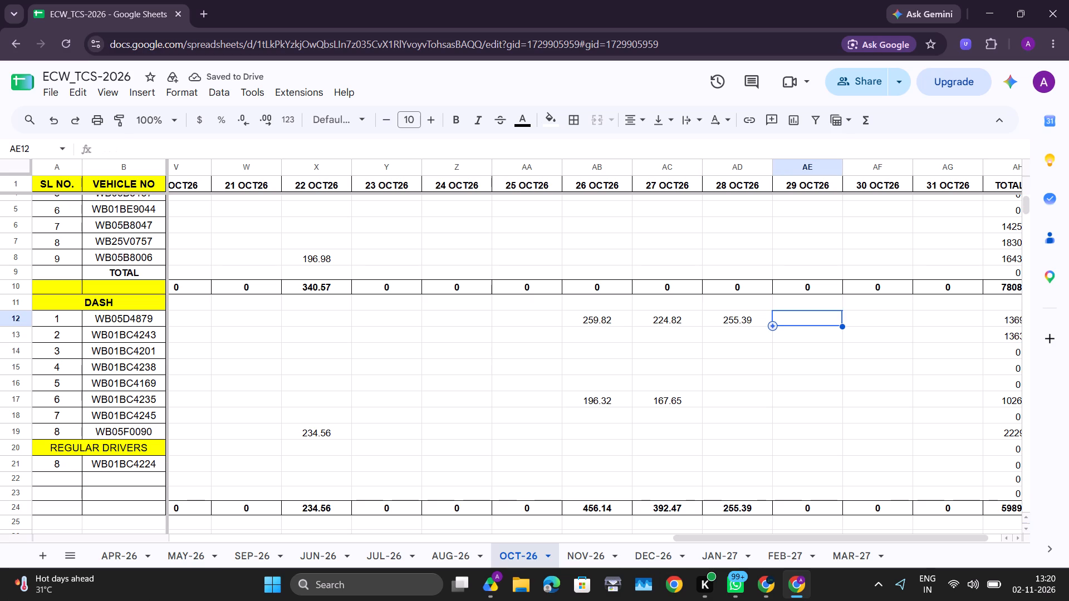
{"action": "left_click", "coordinate": [6, 432]}
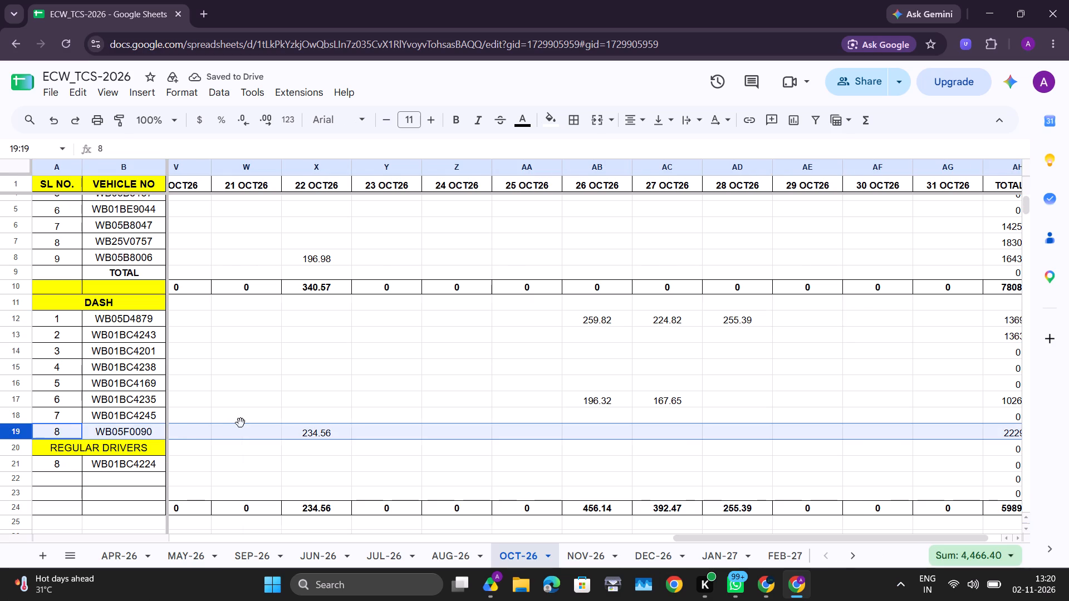
{"action": "scroll", "coordinate": [243, 423], "scroll_direction": "right", "scroll_amount": 19}
{"action": "scroll", "coordinate": [243, 423], "scroll_direction": "down", "scroll_amount": 3}
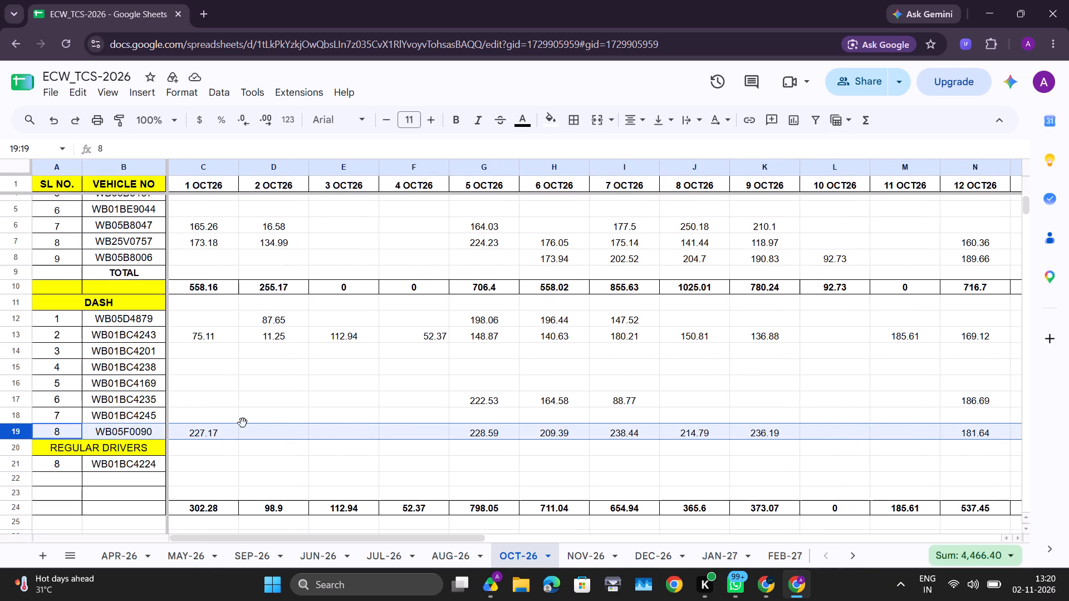
{"action": "scroll", "coordinate": [243, 423], "scroll_direction": "down", "scroll_amount": 2}
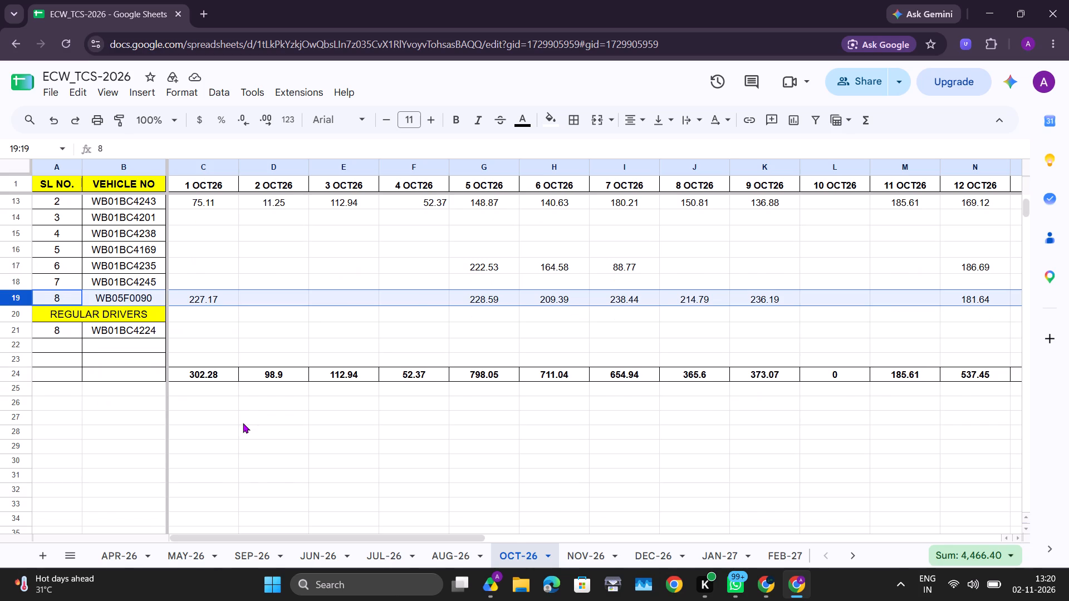
{"action": "scroll", "coordinate": [243, 423], "scroll_direction": "left", "scroll_amount": 1}
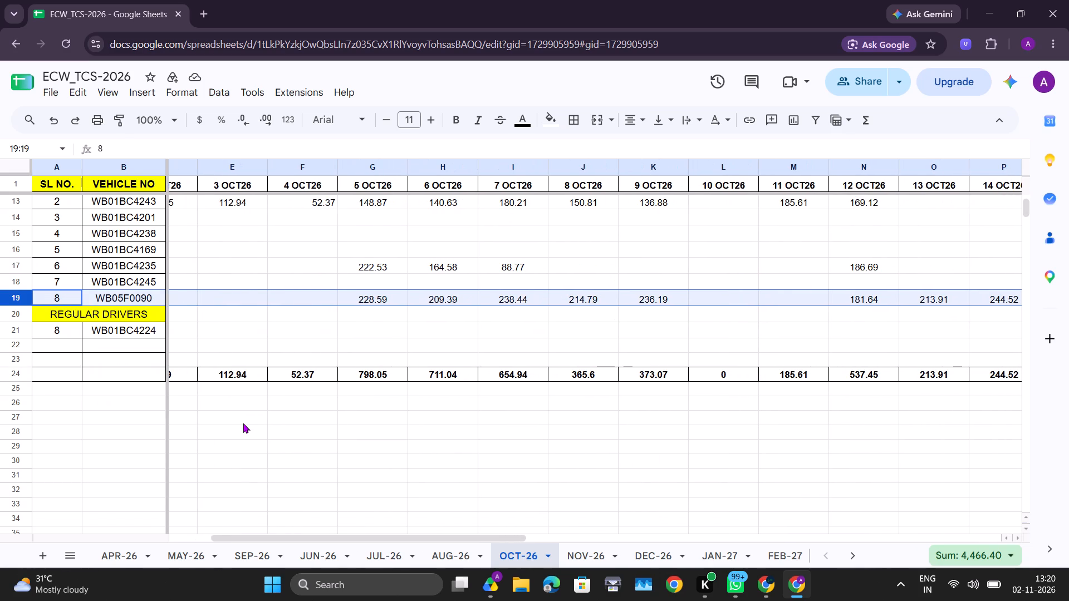
{"action": "scroll", "coordinate": [243, 423], "scroll_direction": "left", "scroll_amount": 3}
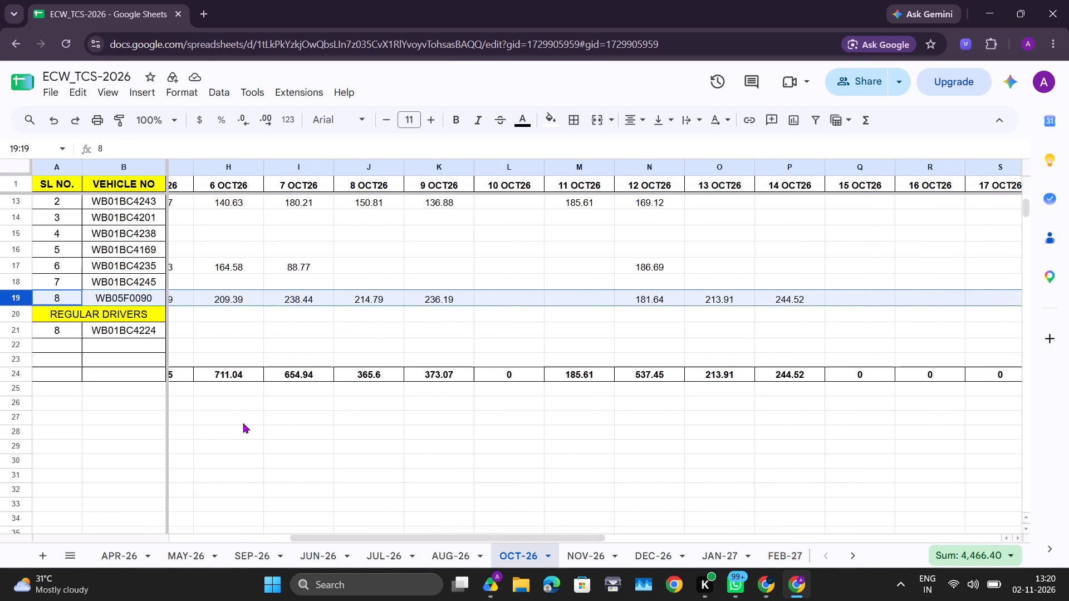
{"action": "scroll", "coordinate": [243, 423], "scroll_direction": "left", "scroll_amount": 2}
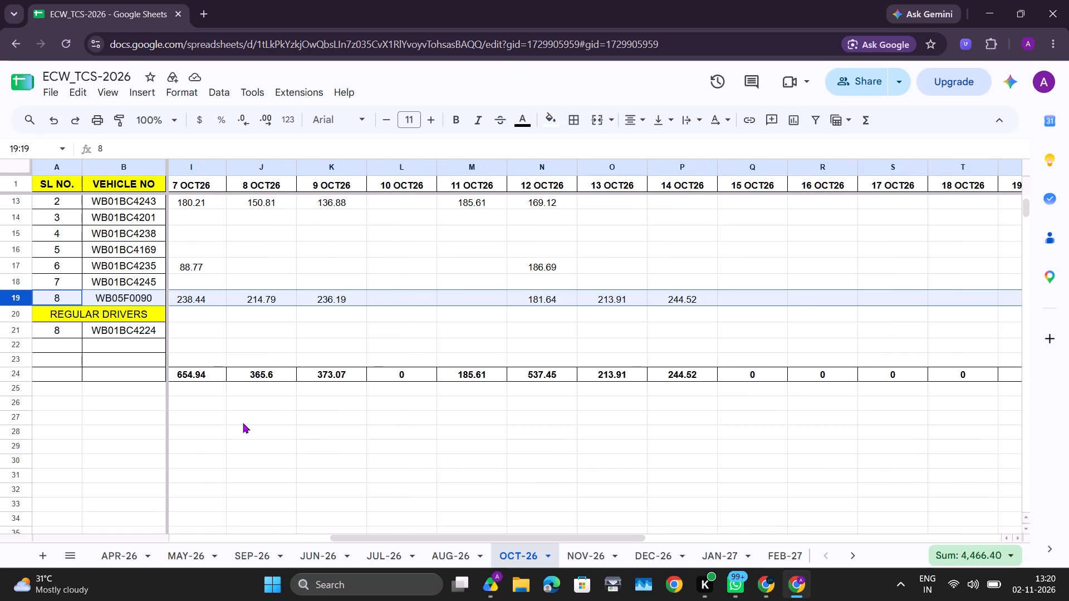
{"action": "scroll", "coordinate": [243, 423], "scroll_direction": "left", "scroll_amount": 3}
{"action": "left_click", "coordinate": [591, 294]}
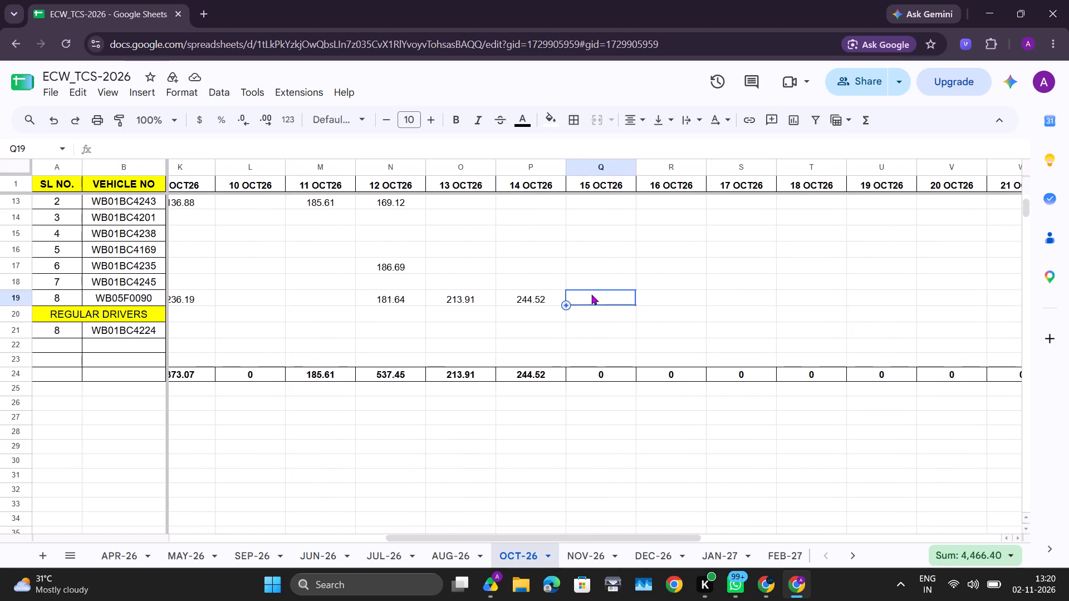
{"action": "scroll", "coordinate": [591, 294], "scroll_direction": "left", "scroll_amount": 1}
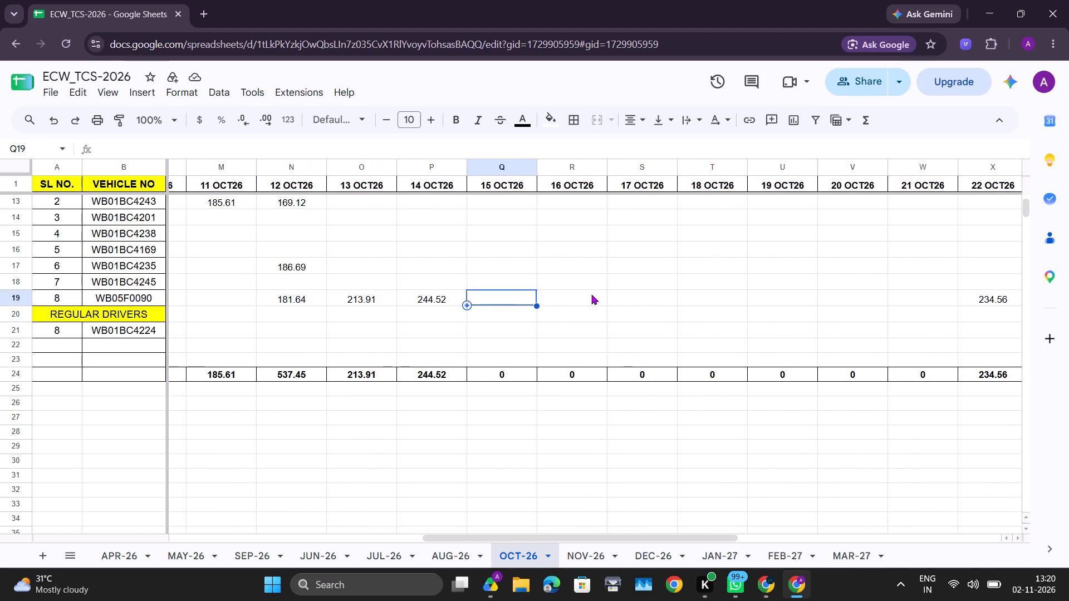
{"action": "type", "text": "244"}
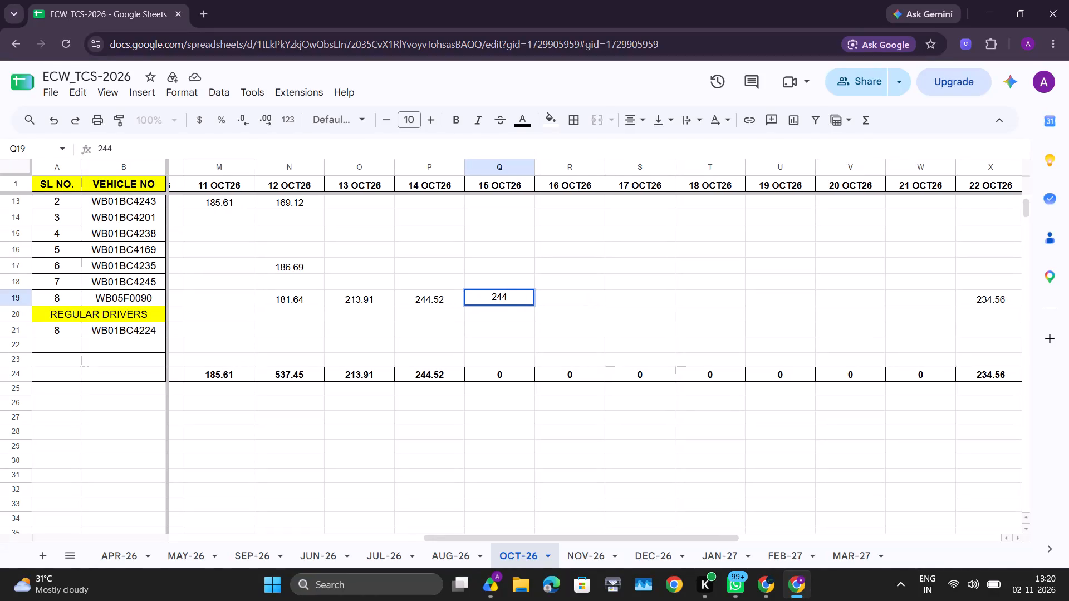
{"action": "type", "text": ".24"}
{"action": "key", "text": "Right"}
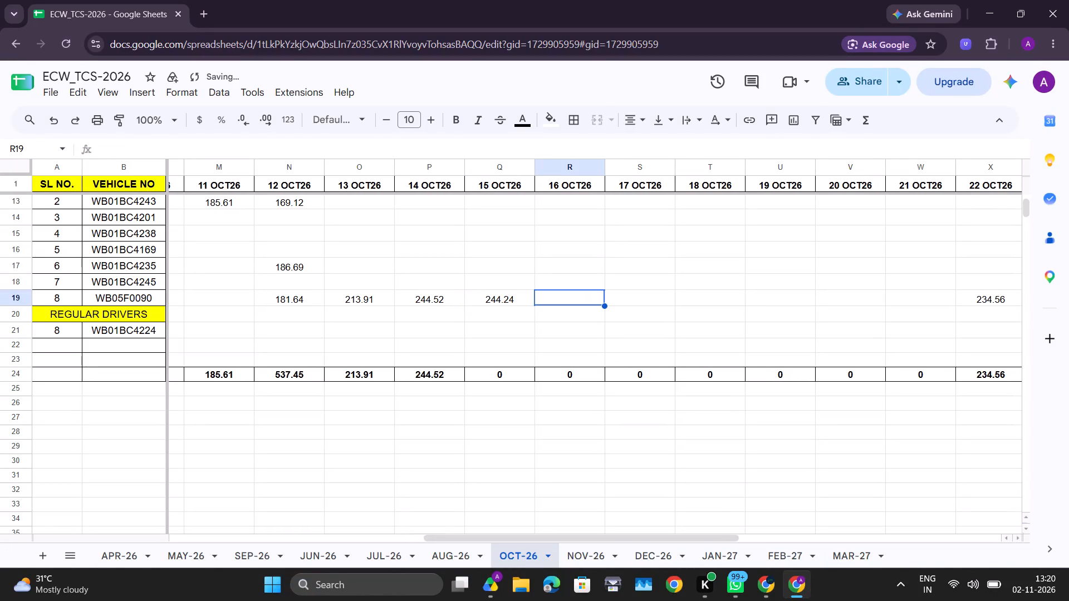
{"action": "key", "text": "Right"}
{"action": "key", "text": "Right"}
{"action": "key", "text": "Right"}
{"action": "key", "text": "Right"}
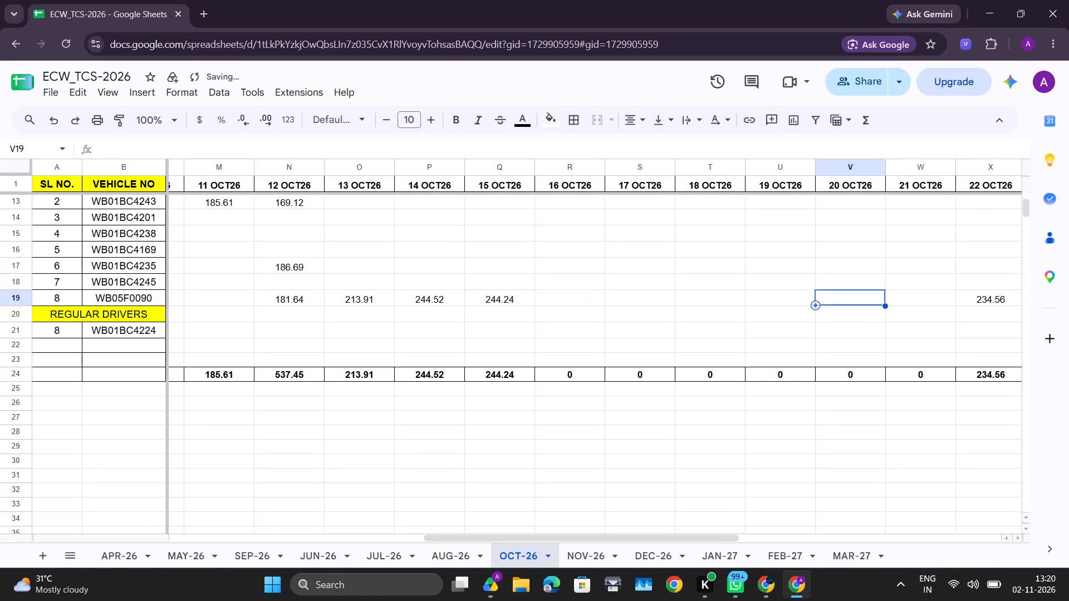
{"action": "key", "text": "Right"}
{"action": "key", "text": "Right"}
{"action": "scroll", "coordinate": [591, 294], "scroll_direction": "left", "scroll_amount": 3}
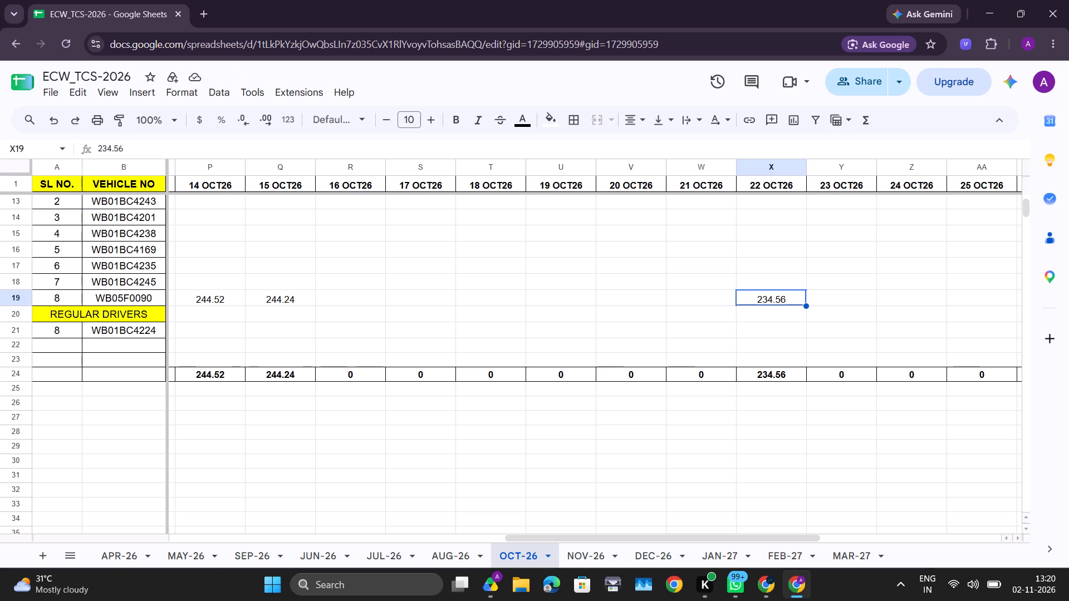
{"action": "scroll", "coordinate": [591, 294], "scroll_direction": "left", "scroll_amount": 5}
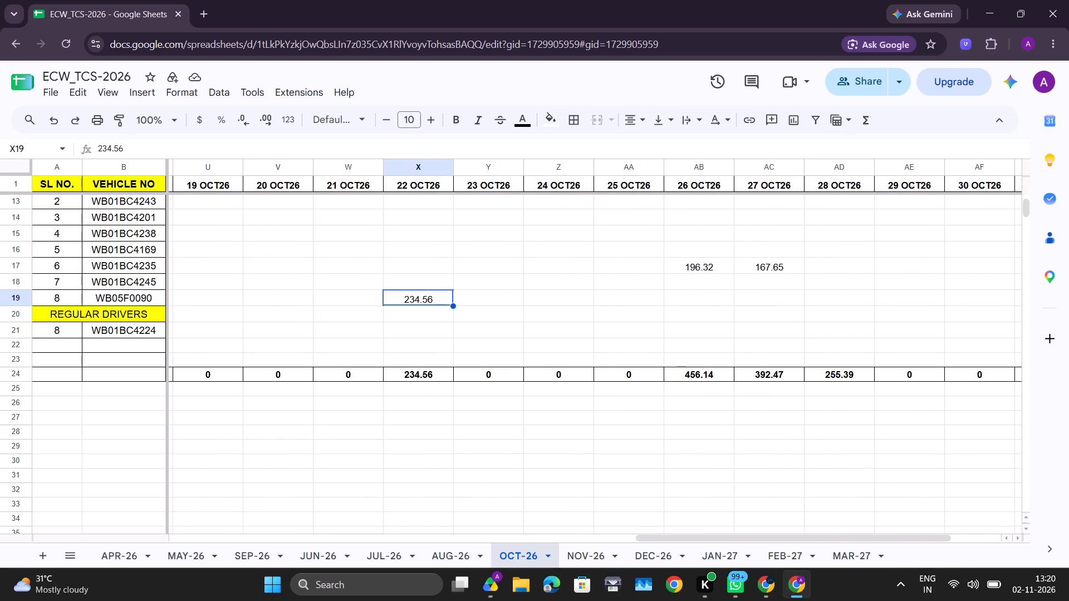
{"action": "type", "text": "24"}
{"action": "key", "text": "5"}
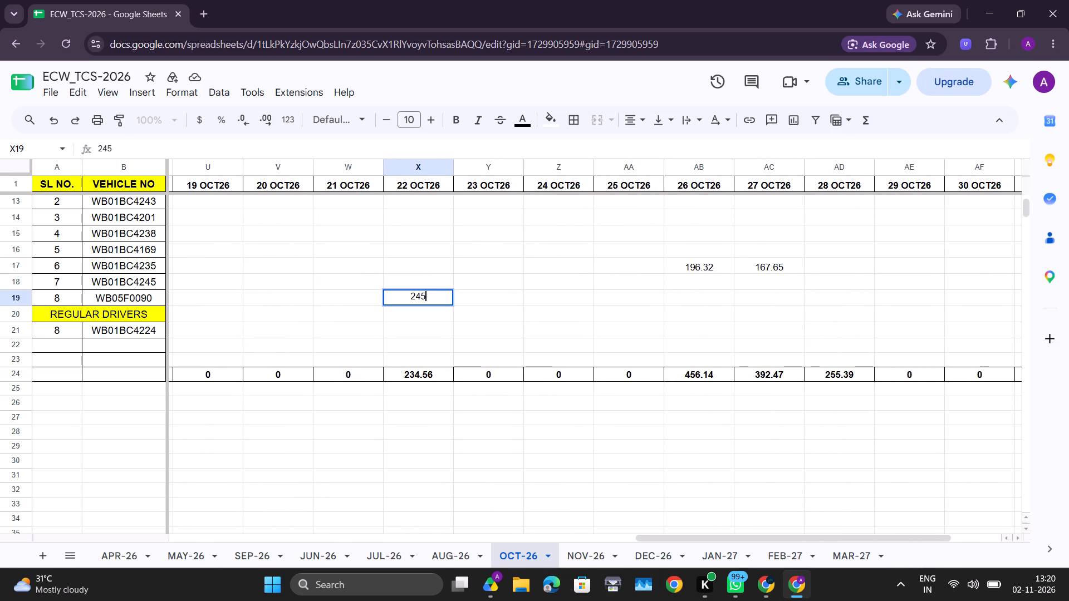
{"action": "type", "text": ".93"}
{"action": "key", "text": "Right"}
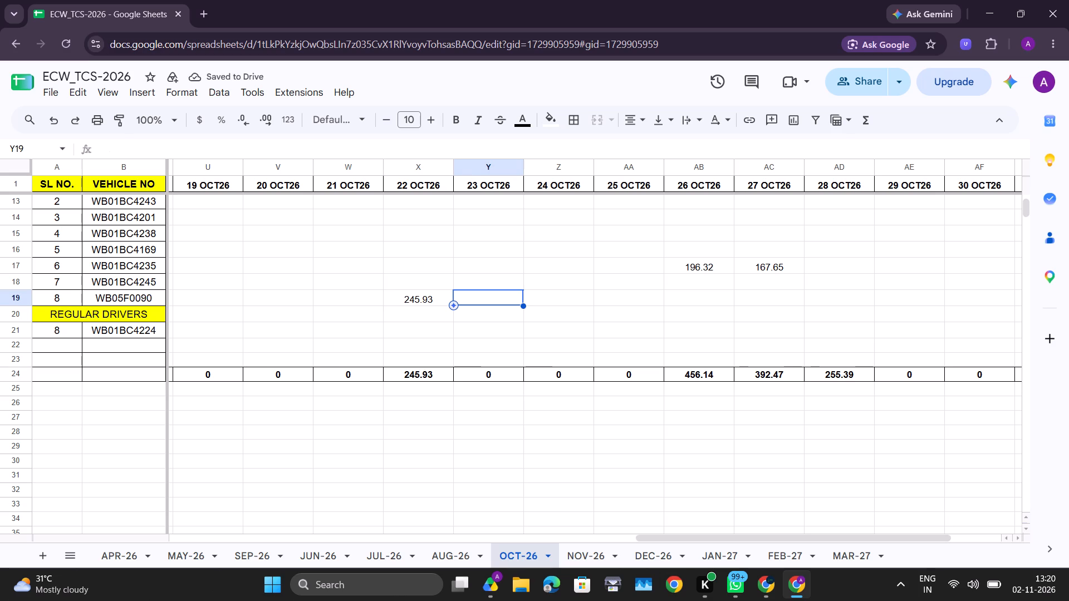
{"action": "key", "text": "Left"}
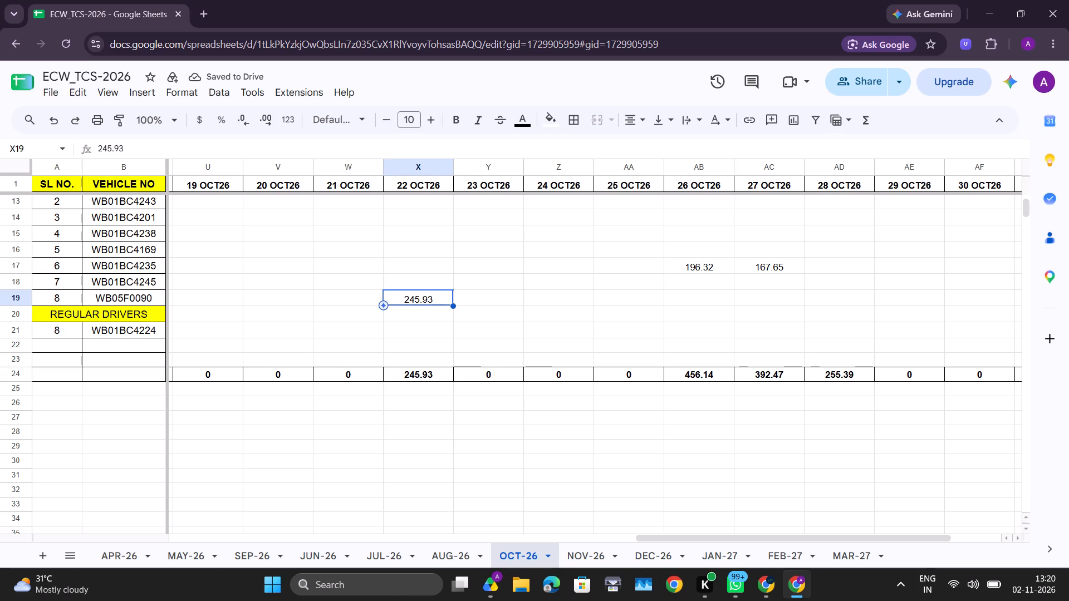
{"action": "scroll", "coordinate": [591, 294], "scroll_direction": "right", "scroll_amount": 6}
{"action": "scroll", "coordinate": [591, 294], "scroll_direction": "left", "scroll_amount": 1}
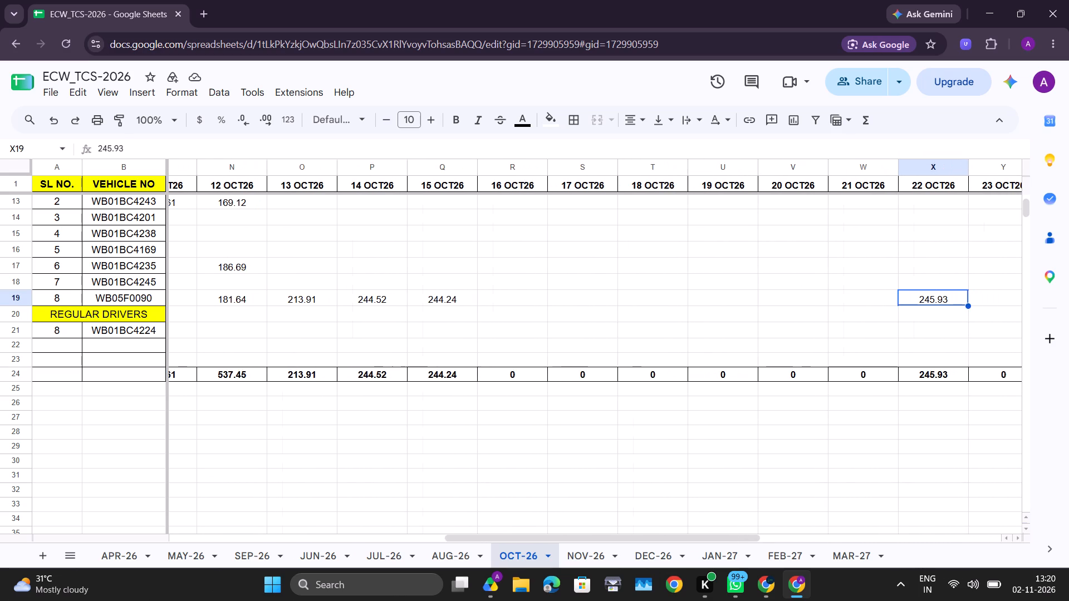
{"action": "scroll", "coordinate": [591, 294], "scroll_direction": "left", "scroll_amount": 1}
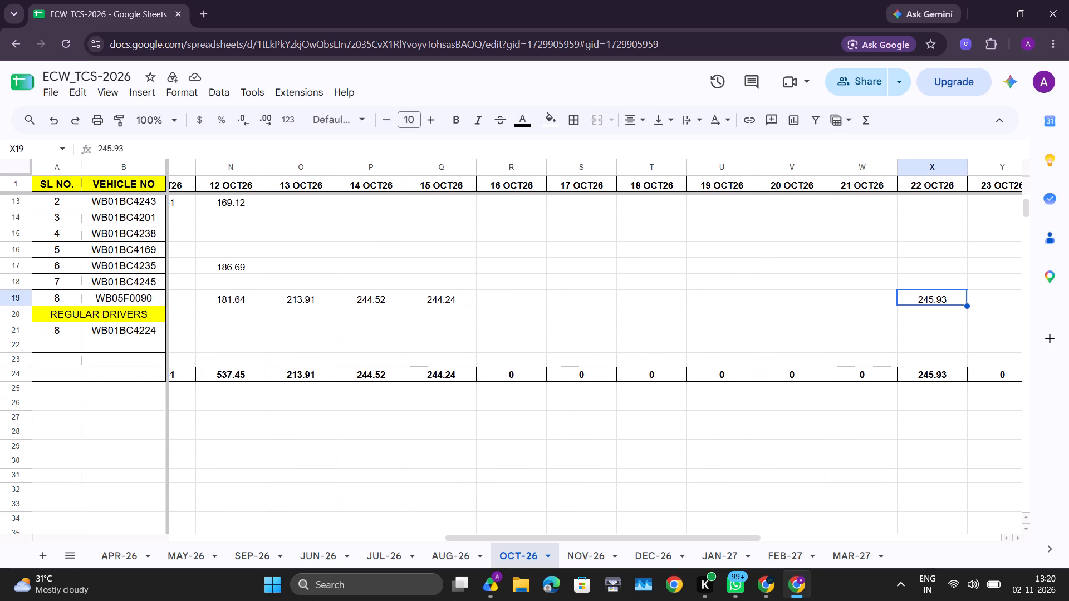
{"action": "scroll", "coordinate": [591, 294], "scroll_direction": "left", "scroll_amount": 4}
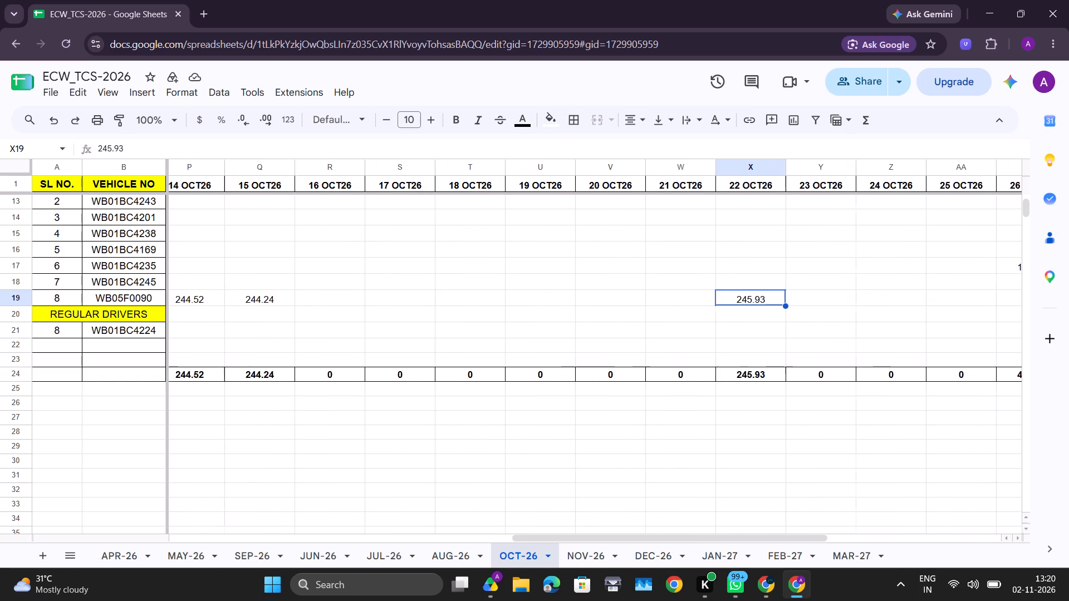
{"action": "key", "text": "ctrl+x"}
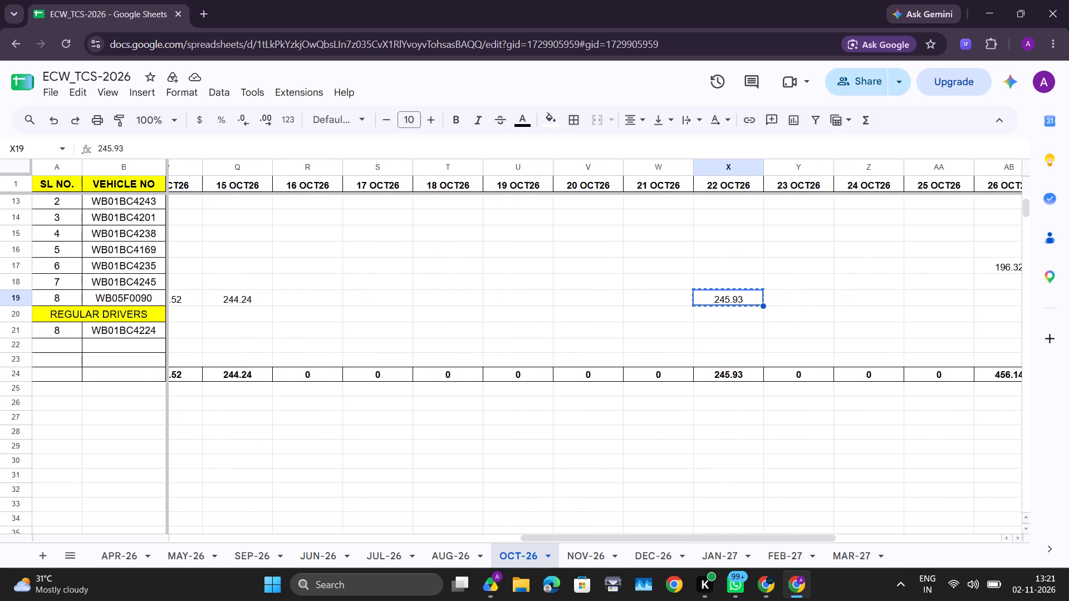
{"action": "key", "text": "Right"}
{"action": "key", "text": "ctrl+v"}
{"action": "key", "text": "Left"}
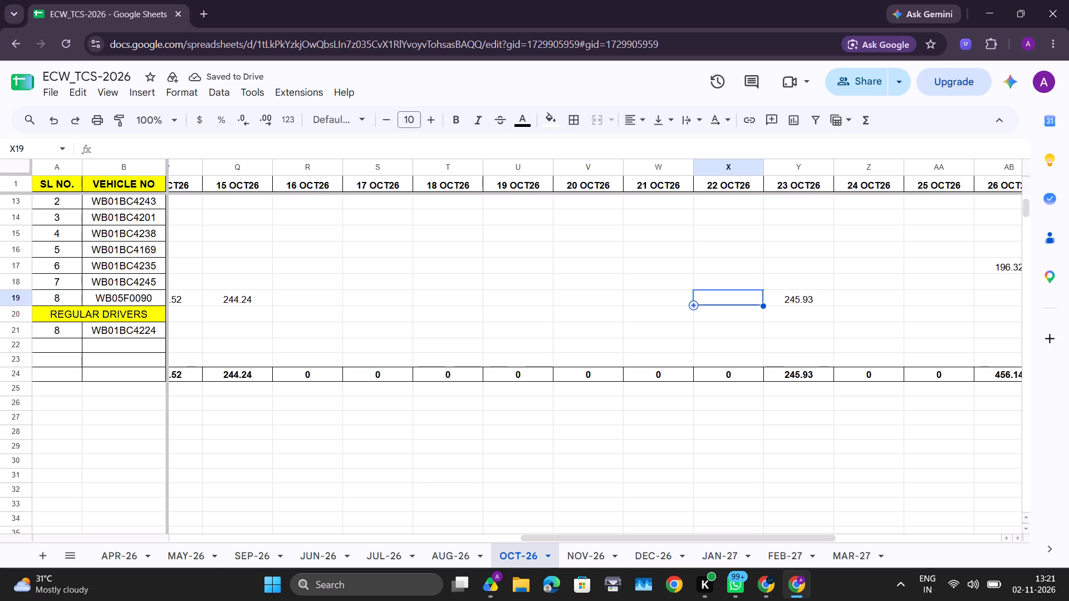
{"action": "type", "text": "234"}
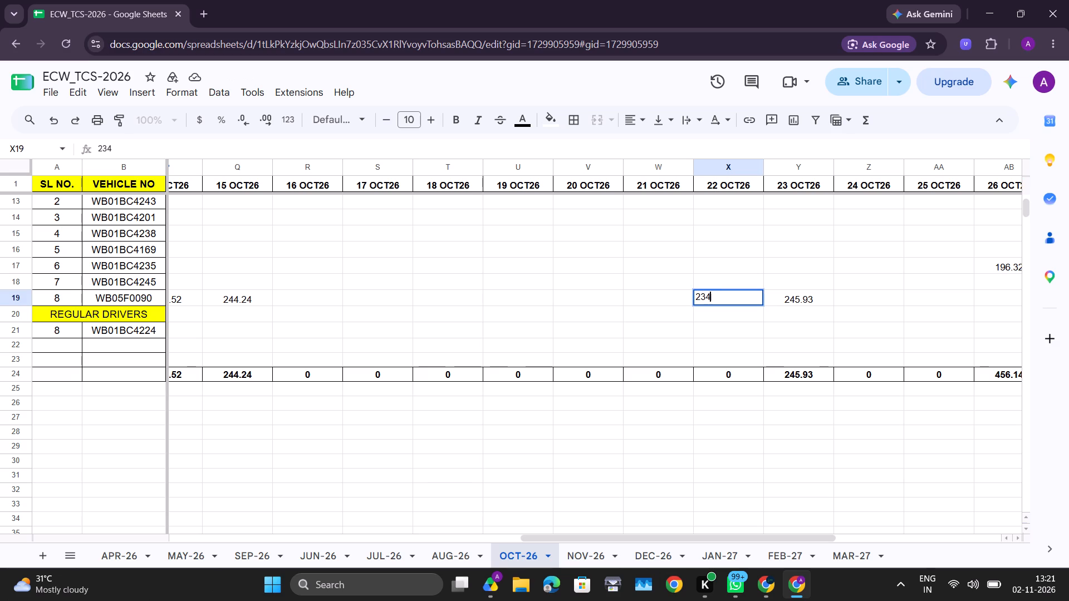
{"action": "type", "text": ".56"}
{"action": "key", "text": "Right"}
{"action": "key", "text": "Right"}
{"action": "scroll", "coordinate": [591, 294], "scroll_direction": "left", "scroll_amount": 2}
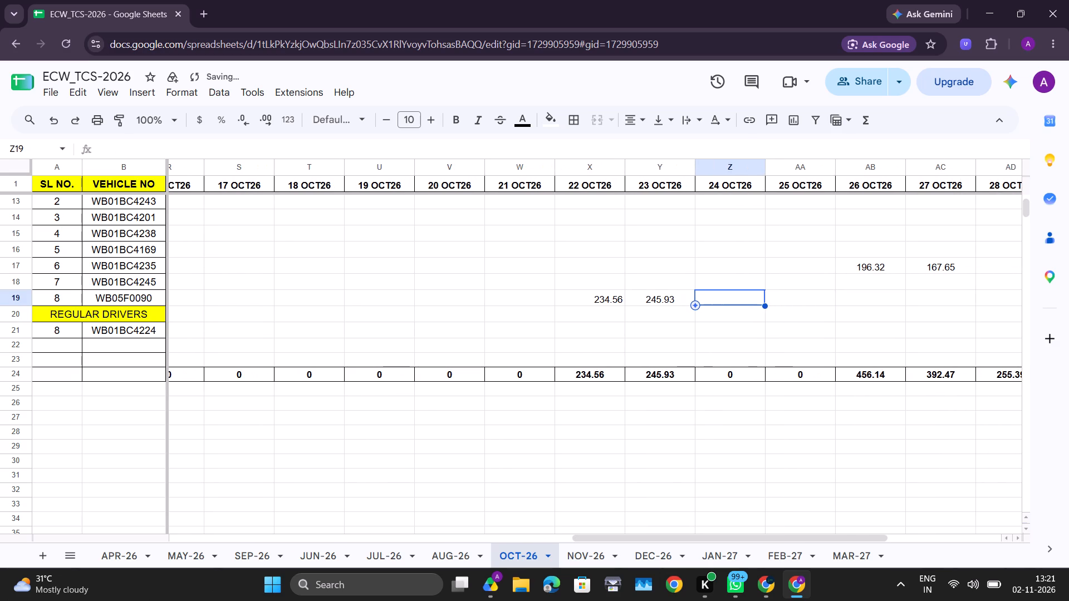
{"action": "key", "text": "Right"}
{"action": "key", "text": "Right"}
{"action": "scroll", "coordinate": [591, 294], "scroll_direction": "left", "scroll_amount": 2}
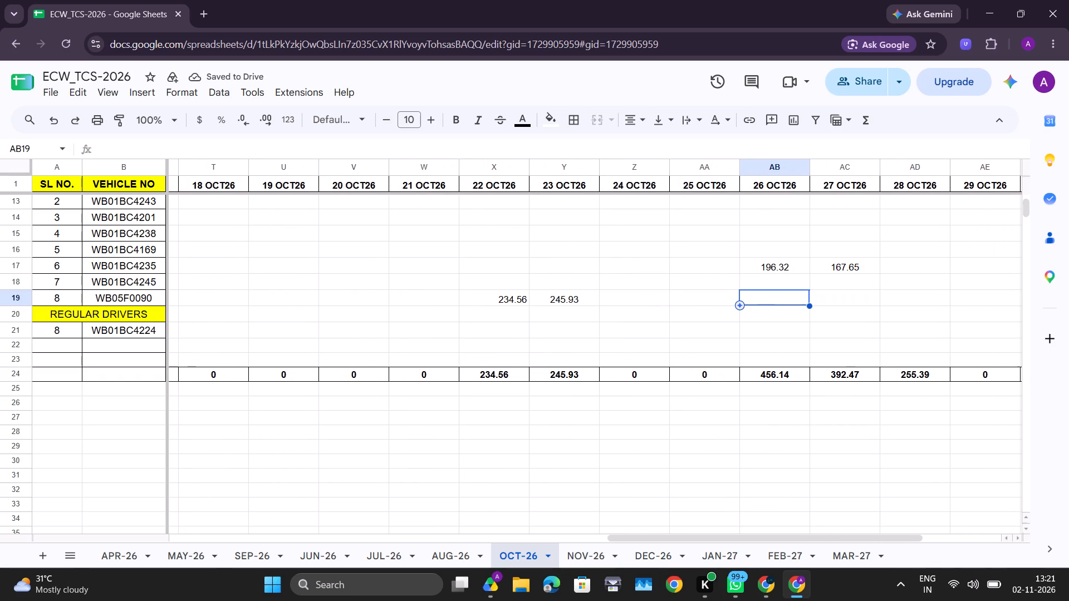
{"action": "type", "text": "235"}
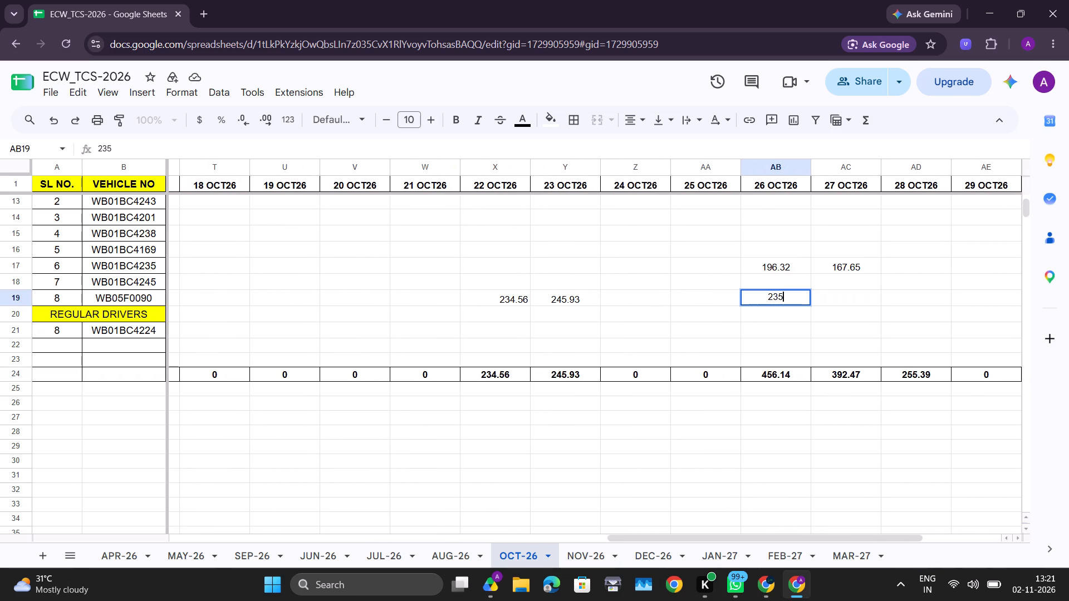
{"action": "type", "text": ".43"}
{"action": "key", "text": "Right"}
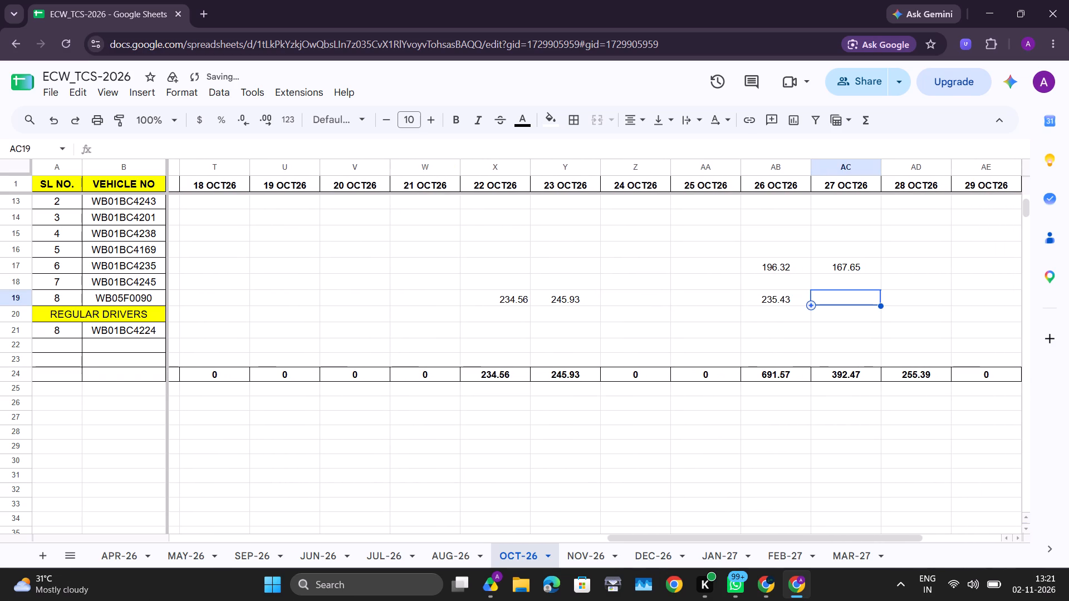
{"action": "scroll", "coordinate": [591, 294], "scroll_direction": "left", "scroll_amount": 1}
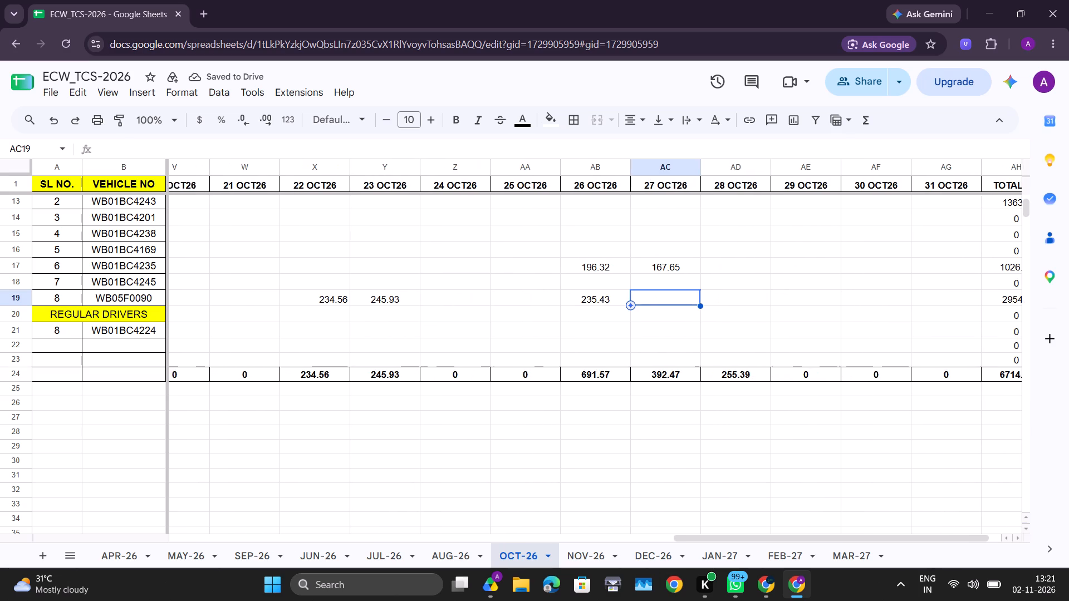
{"action": "scroll", "coordinate": [591, 294], "scroll_direction": "left", "scroll_amount": 1}
{"action": "type", "text": "251"}
{"action": "type", "text": ".17"}
{"action": "key", "text": "Right"}
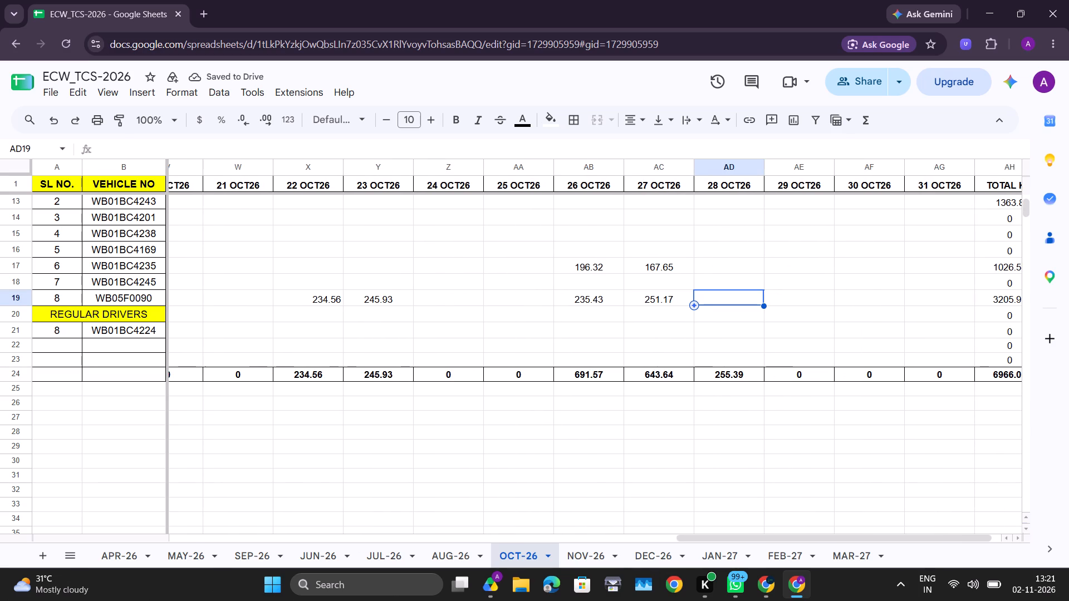
{"action": "type", "text": "213.19"}
{"action": "key", "text": "Right"}
{"action": "scroll", "coordinate": [591, 294], "scroll_direction": "left", "scroll_amount": 1}
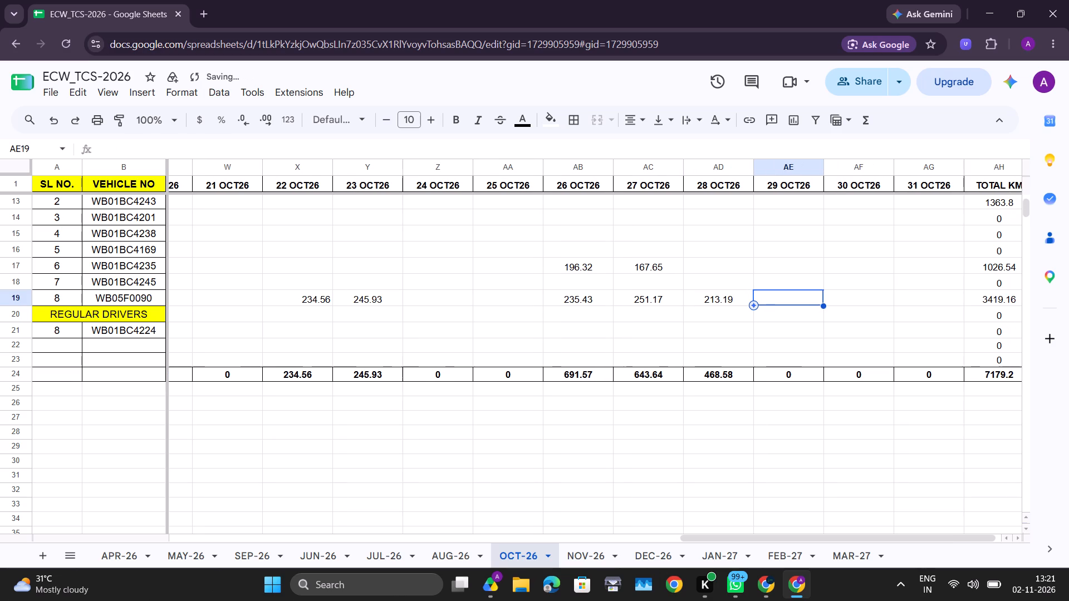
{"action": "scroll", "coordinate": [591, 294], "scroll_direction": "left", "scroll_amount": 1}
{"action": "type", "text": "215.19"}
{"action": "key", "text": "Right"}
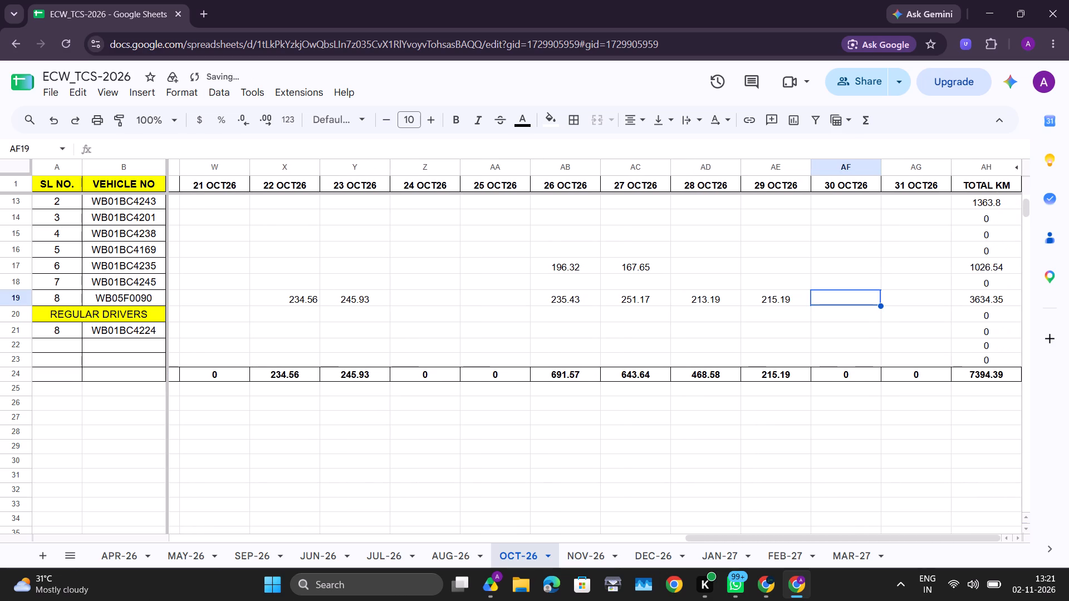
{"action": "type", "text": "197"}
{"action": "type", "text": ".04"}
{"action": "key", "text": "Right"}
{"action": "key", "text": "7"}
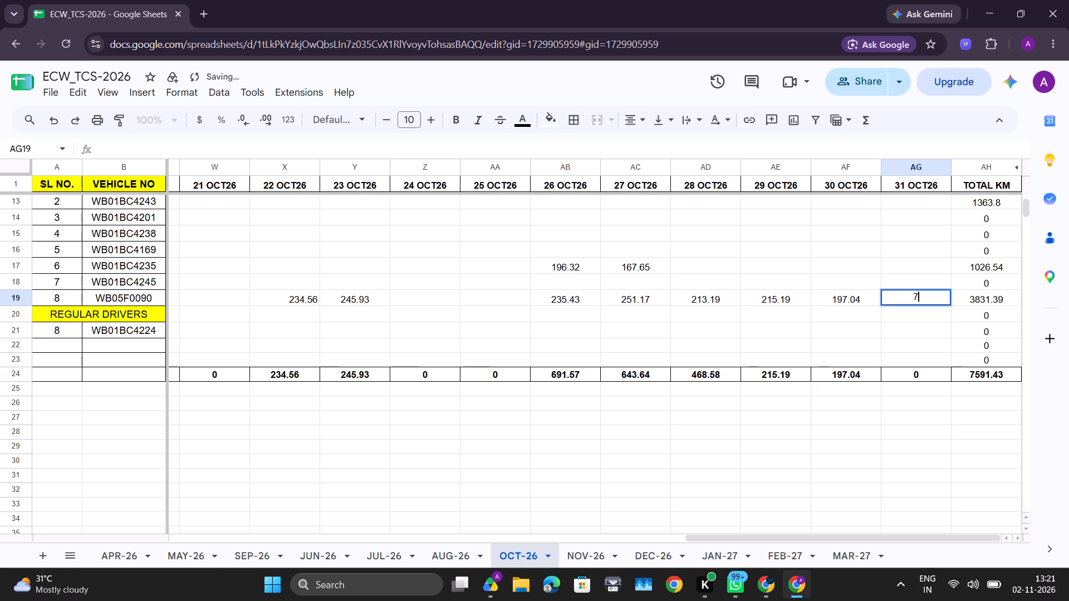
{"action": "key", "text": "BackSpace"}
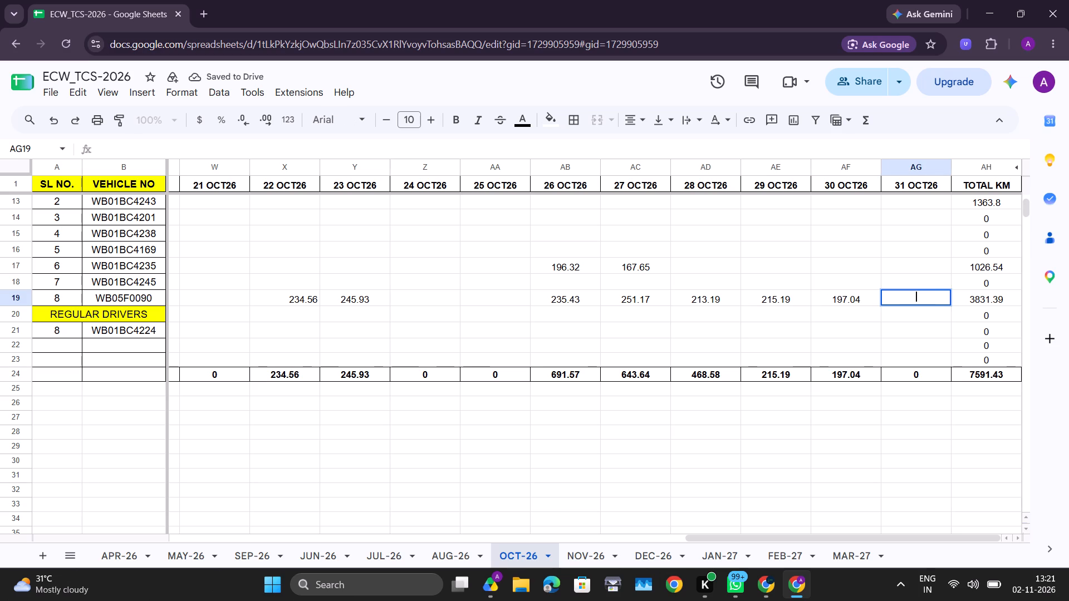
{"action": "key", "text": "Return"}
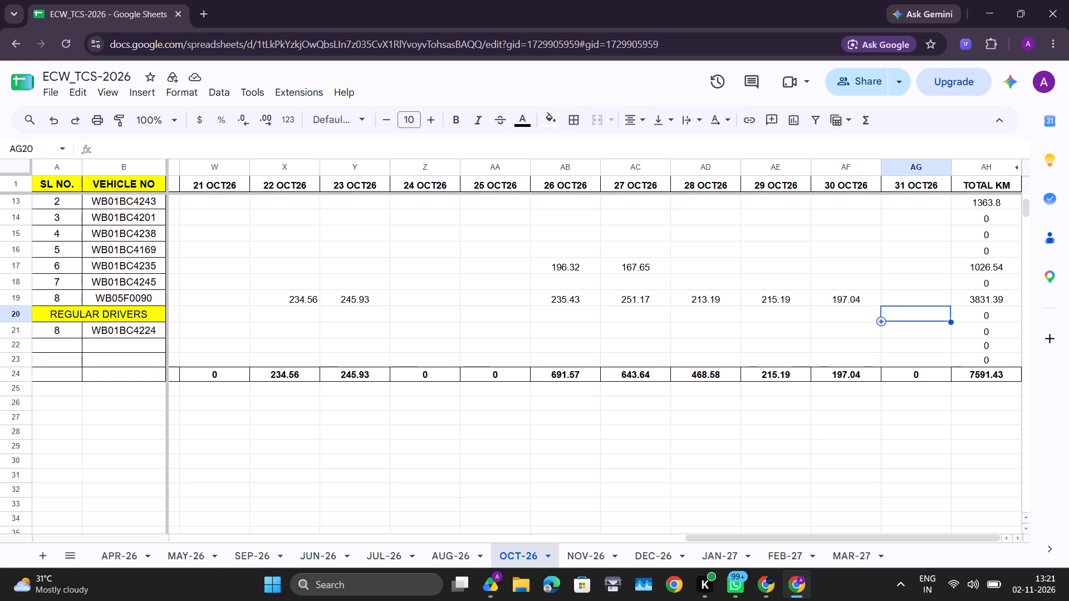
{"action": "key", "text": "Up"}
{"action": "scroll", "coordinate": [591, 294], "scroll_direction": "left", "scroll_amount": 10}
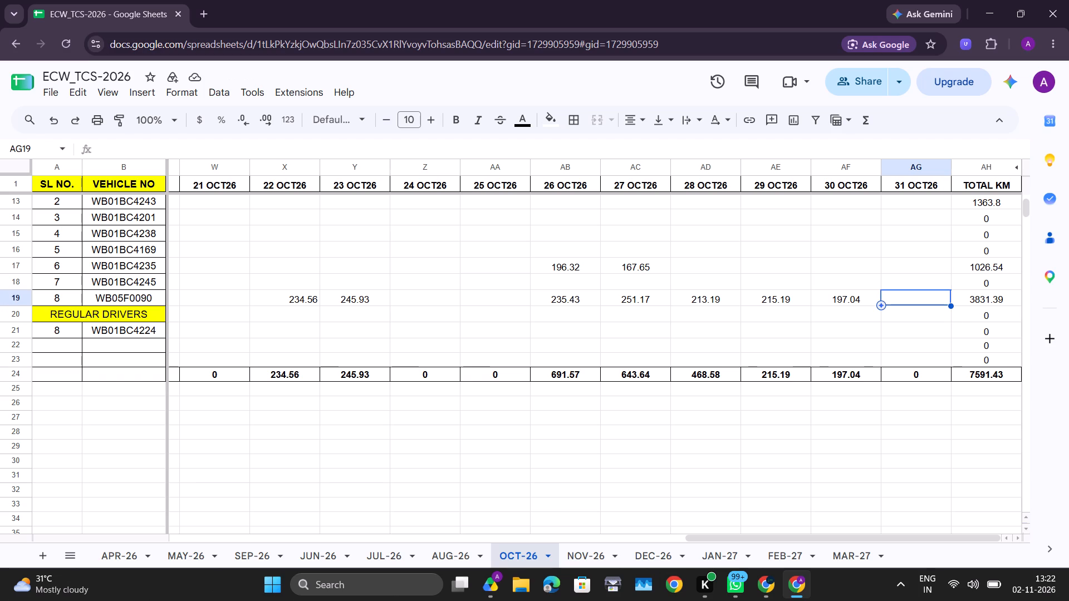
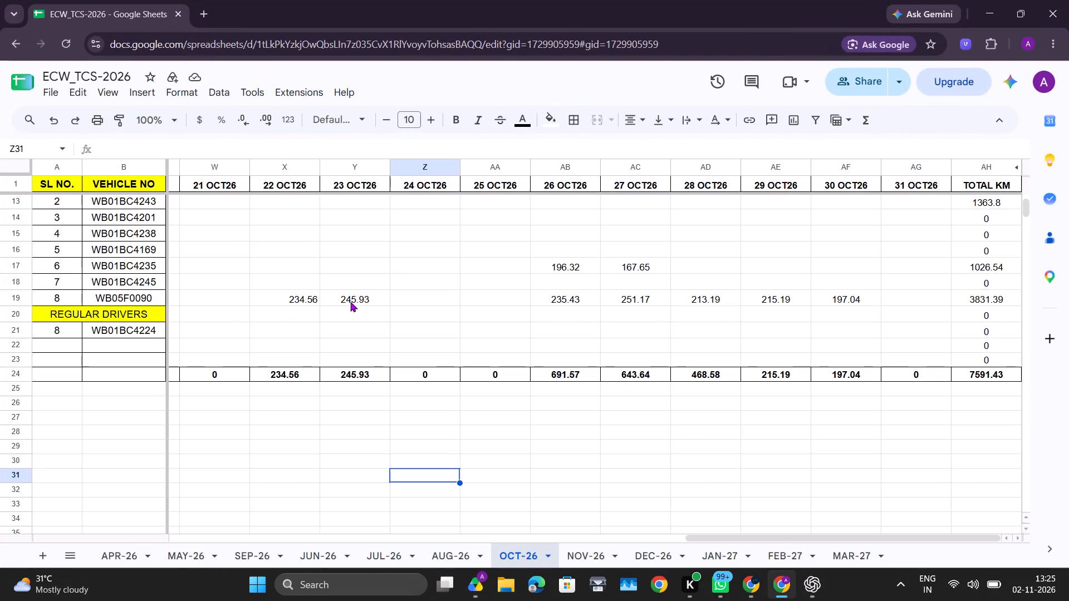
{"action": "scroll", "coordinate": [350, 302], "scroll_direction": "left", "scroll_amount": 2}
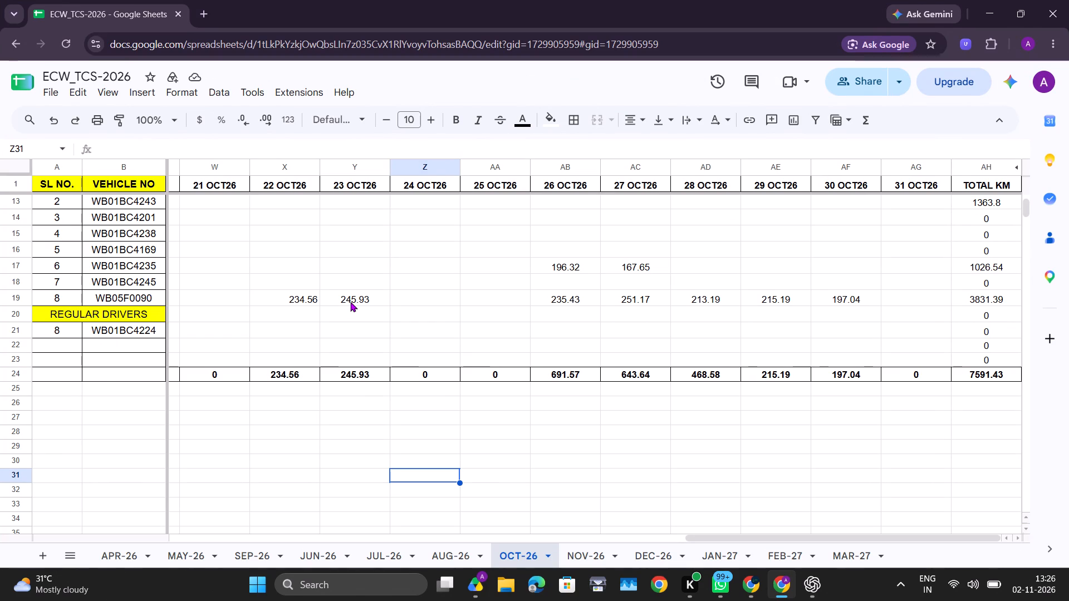
{"action": "scroll", "coordinate": [350, 302], "scroll_direction": "up", "scroll_amount": 3}
{"action": "scroll", "coordinate": [350, 302], "scroll_direction": "down", "scroll_amount": 1}
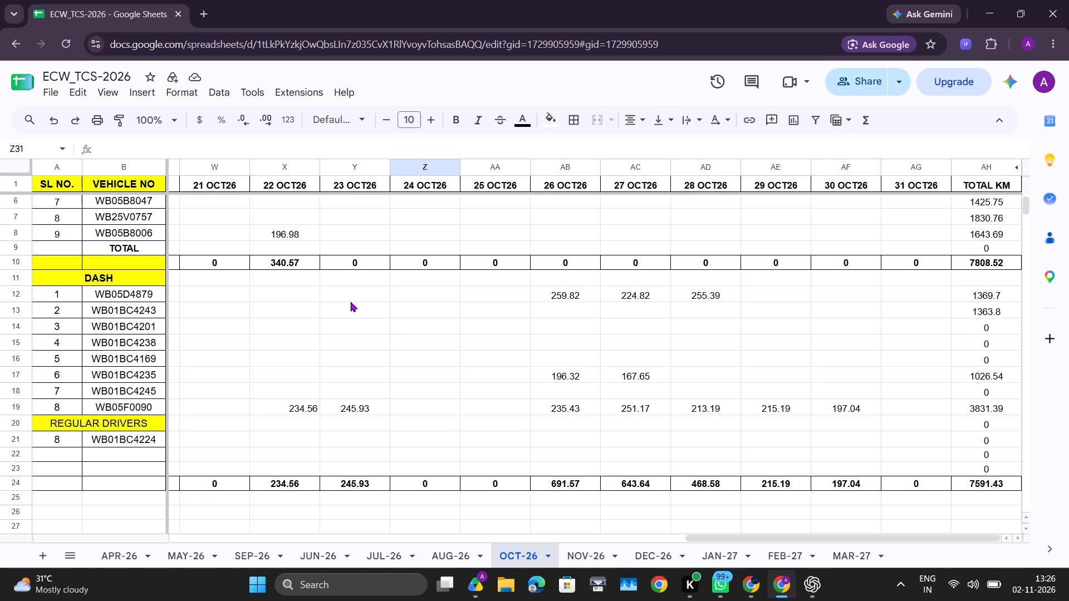
{"action": "left_click", "coordinate": [19, 233]}
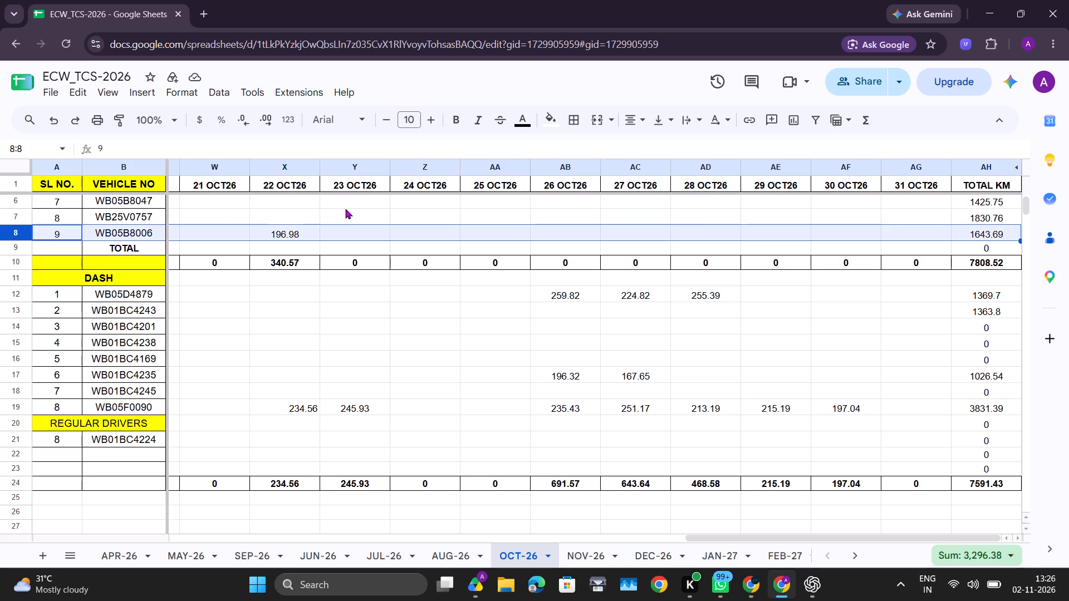
{"action": "left_click", "coordinate": [346, 231]}
{"action": "scroll", "coordinate": [346, 231], "scroll_direction": "down", "scroll_amount": 1}
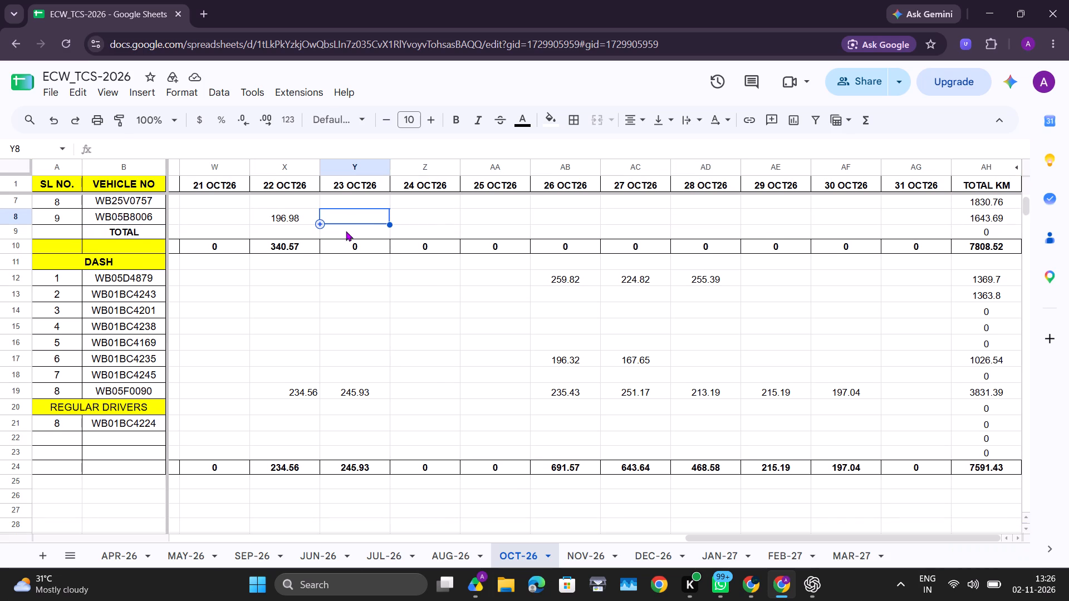
{"action": "type", "text": "177.04"}
{"action": "key", "text": "Right"}
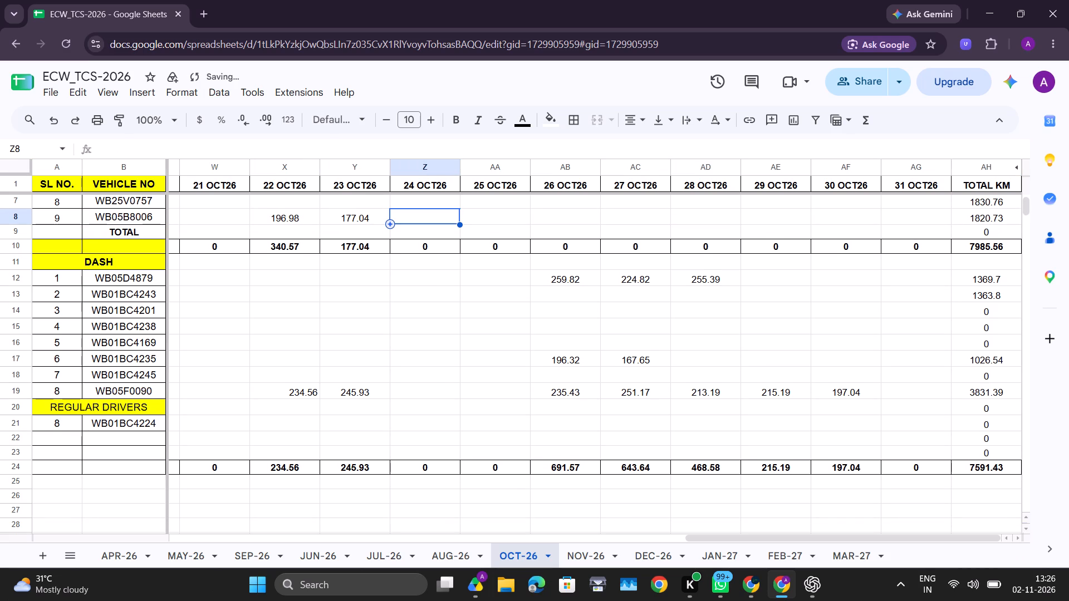
{"action": "key", "text": "Right"}
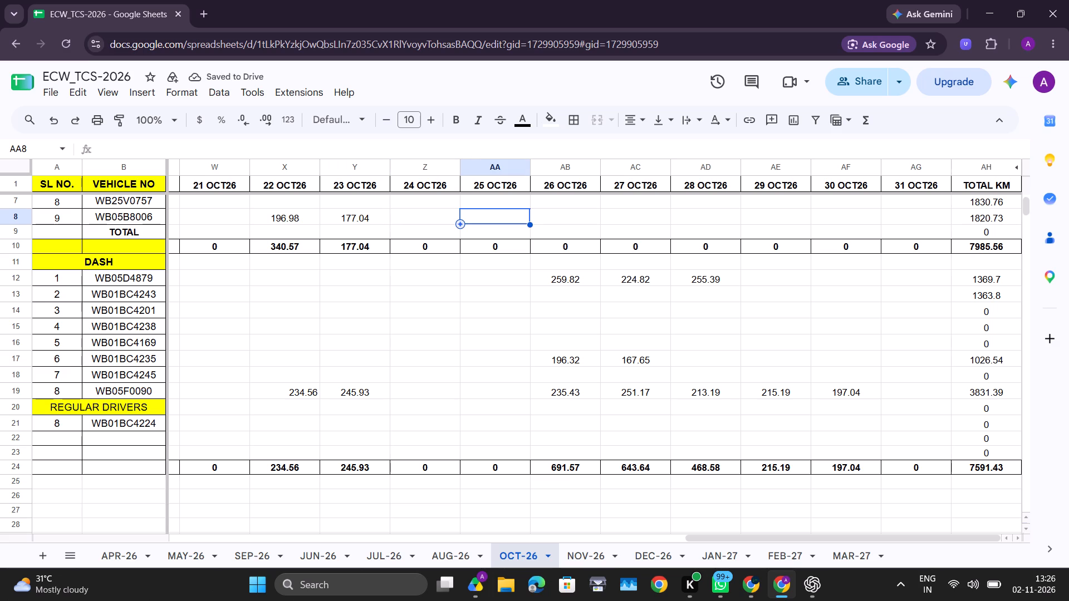
{"action": "key", "text": "Right"}
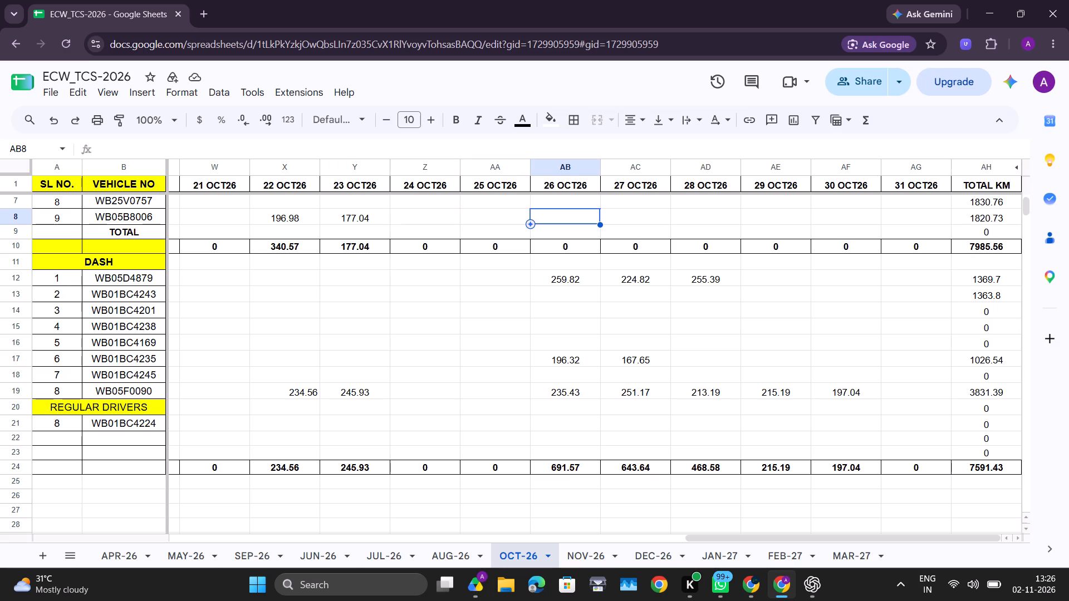
{"action": "type", "text": "226.9"}
{"action": "key", "text": "BackSpace"}
{"action": "type", "text": "86"}
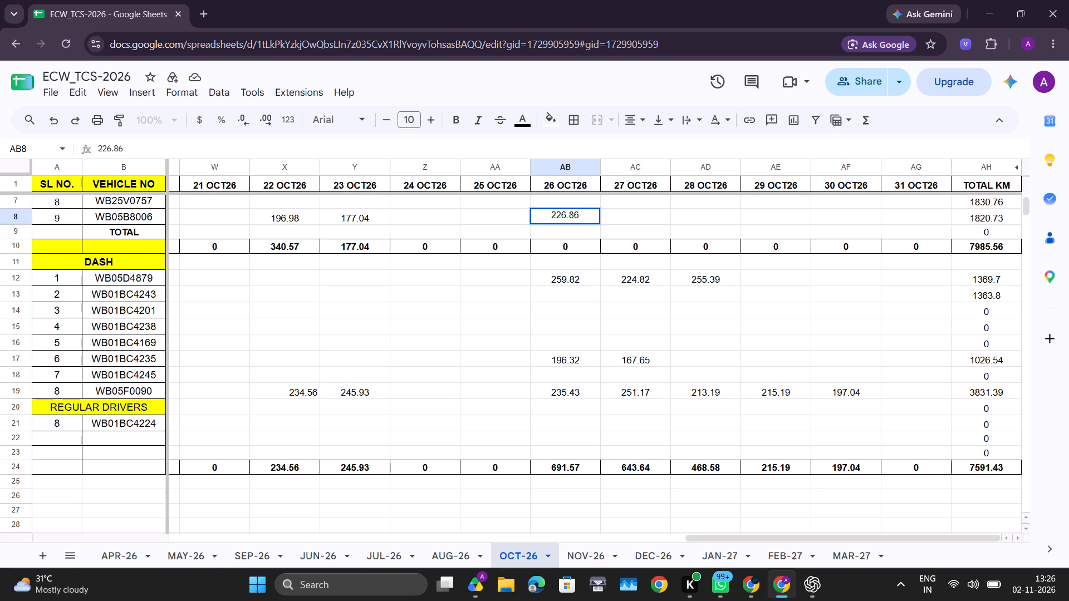
{"action": "key", "text": "Right"}
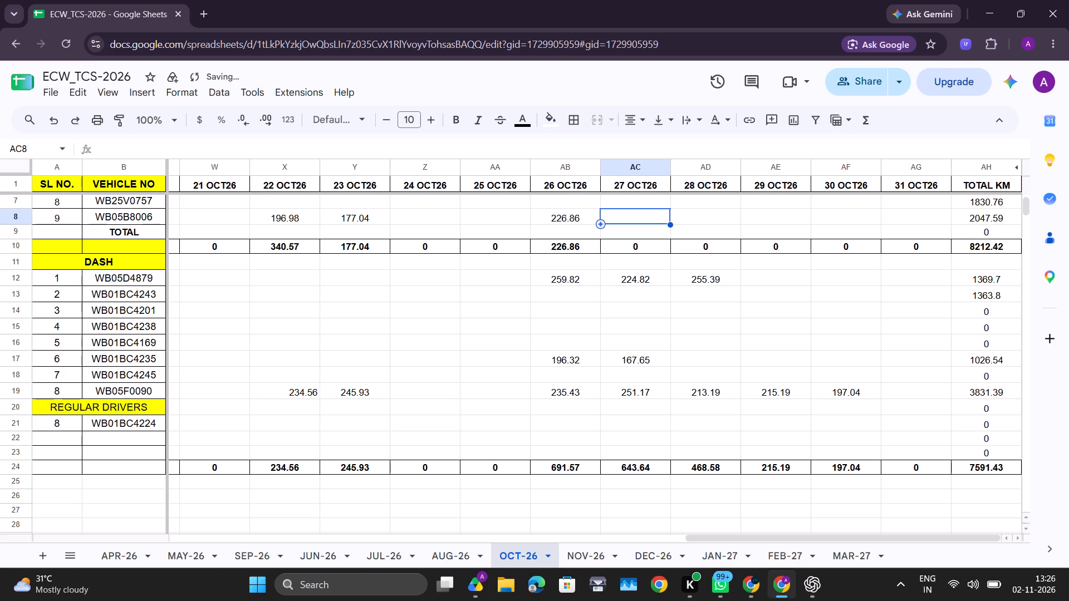
{"action": "type", "text": "164"}
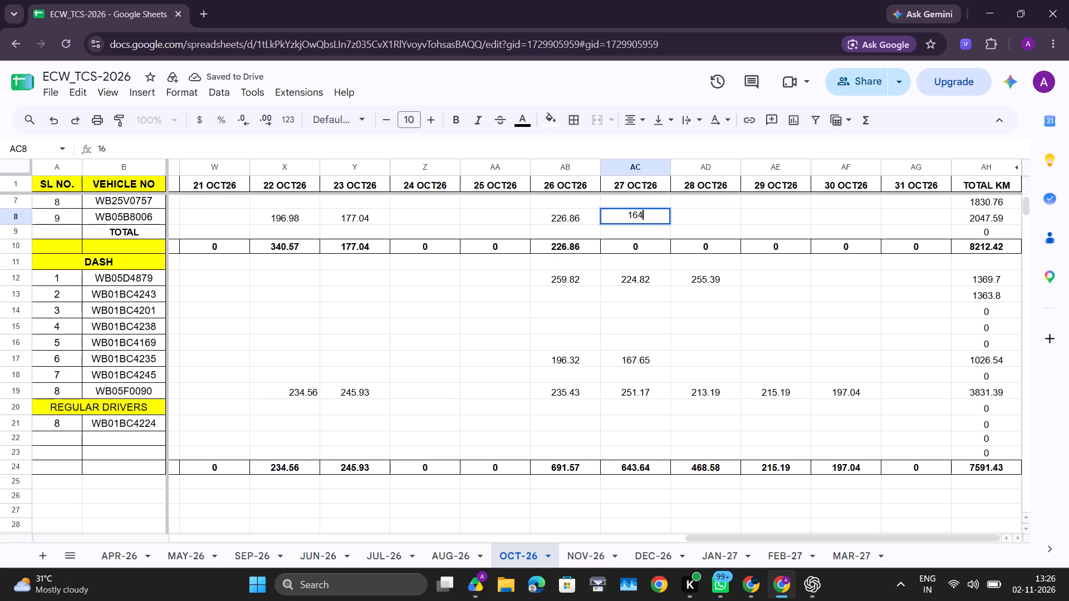
{"action": "type", "text": ".55"}
{"action": "key", "text": "Right"}
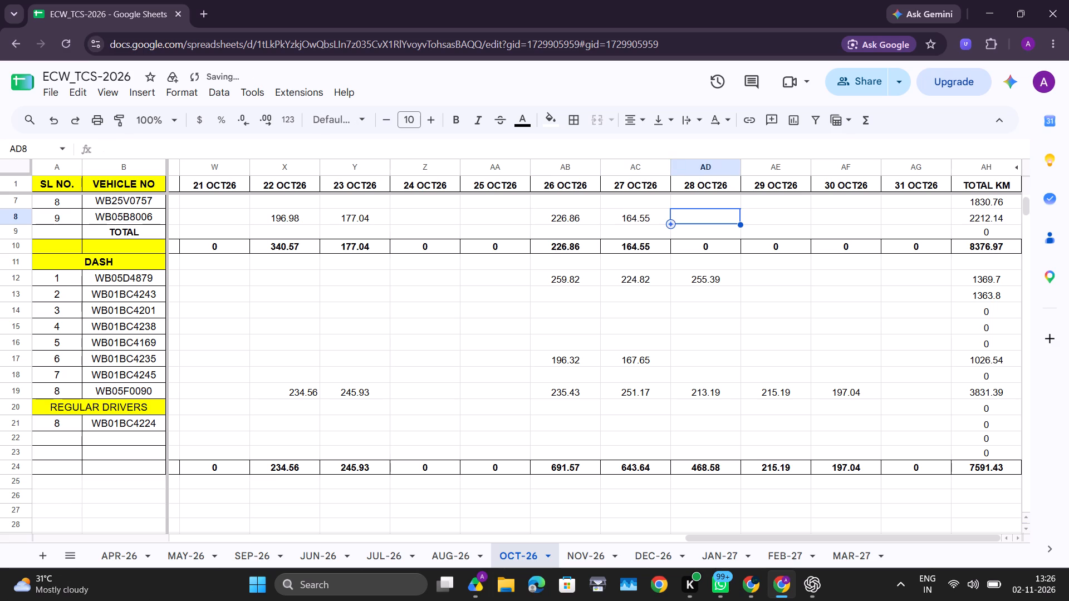
{"action": "type", "text": "190.44"}
{"action": "key", "text": "Right"}
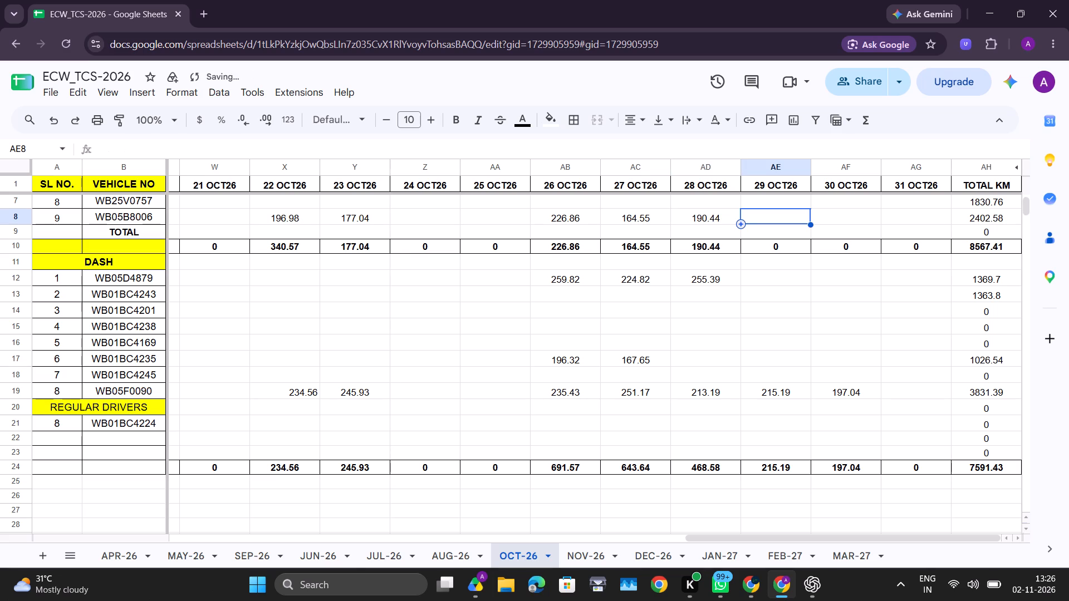
{"action": "type", "text": "162.44"}
{"action": "key", "text": "Right"}
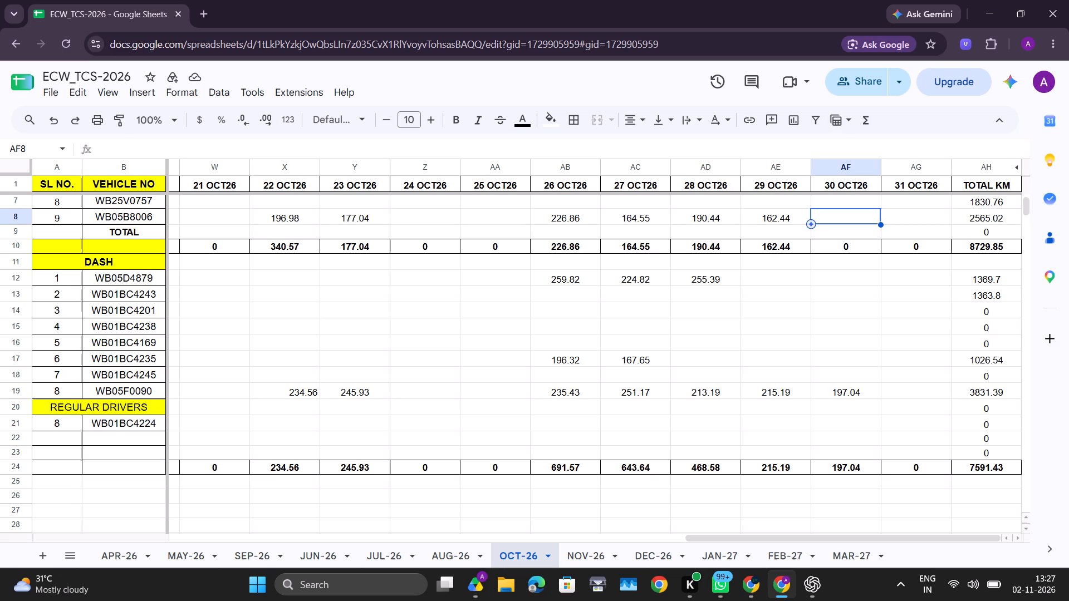
{"action": "key", "text": "Left"}
{"action": "key", "text": "Return"}
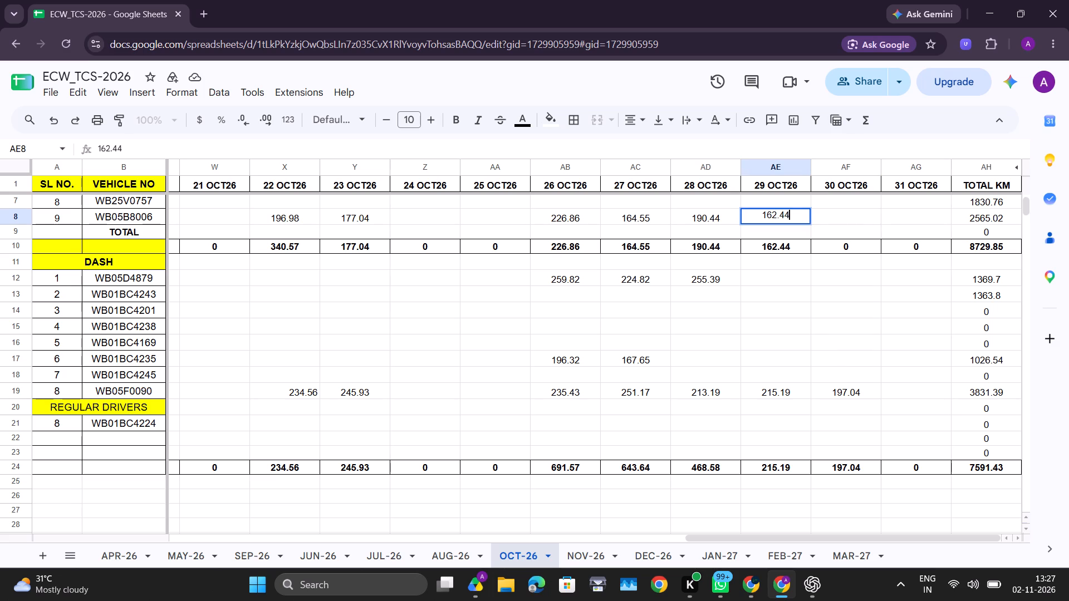
{"action": "key", "text": "BackSpace"}
{"action": "key", "text": "BackSpace"}
{"action": "type", "text": "51"}
{"action": "key", "text": "Right"}
{"action": "key", "text": "Return"}
{"action": "key", "text": "Up"}
{"action": "key", "text": "Right"}
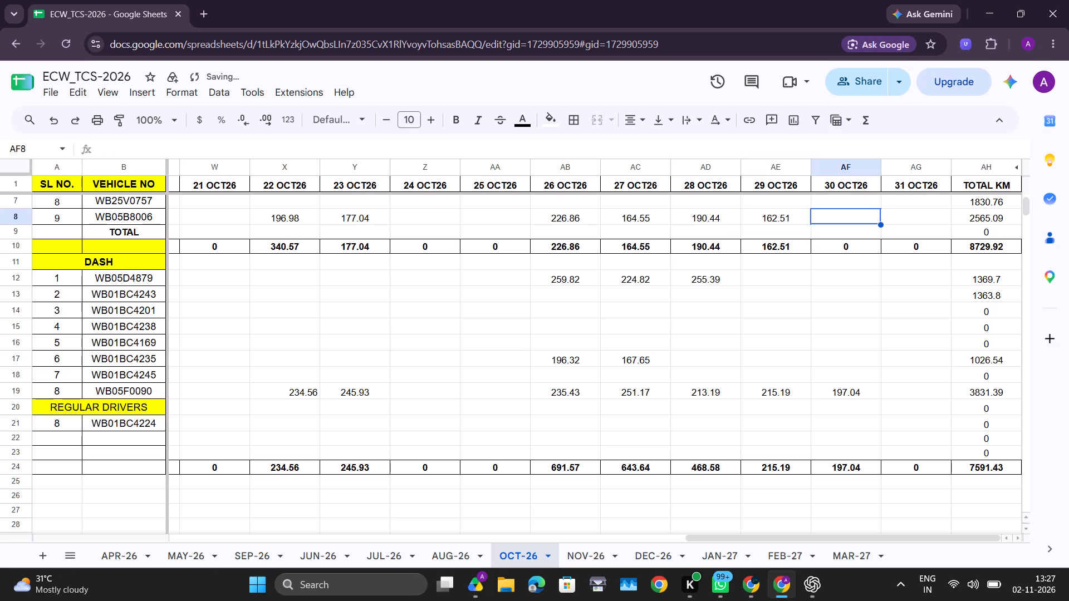
{"action": "type", "text": "257.82"}
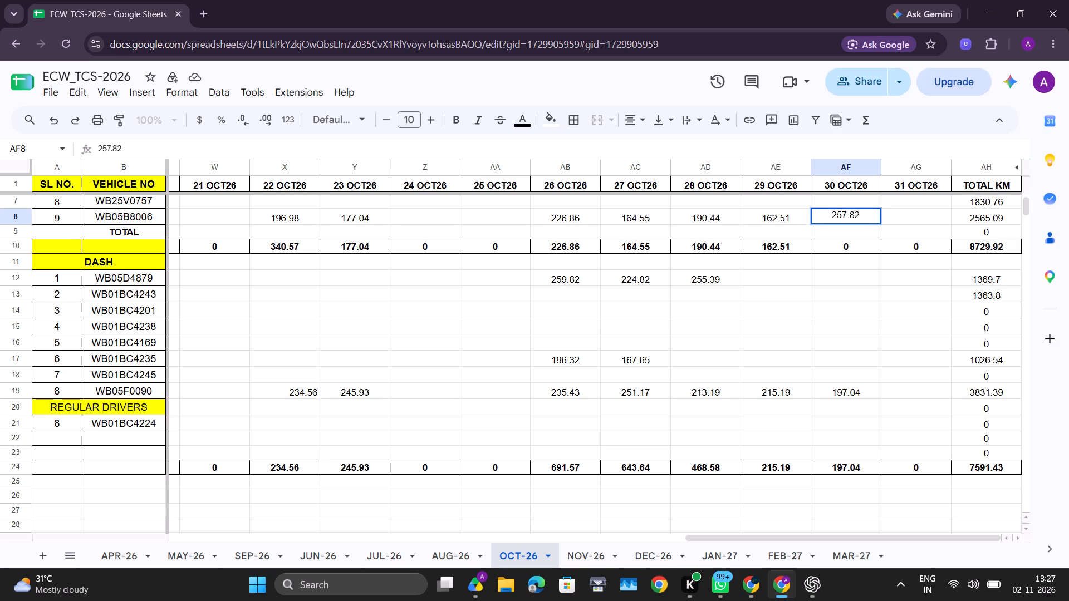
{"action": "key", "text": "Right"}
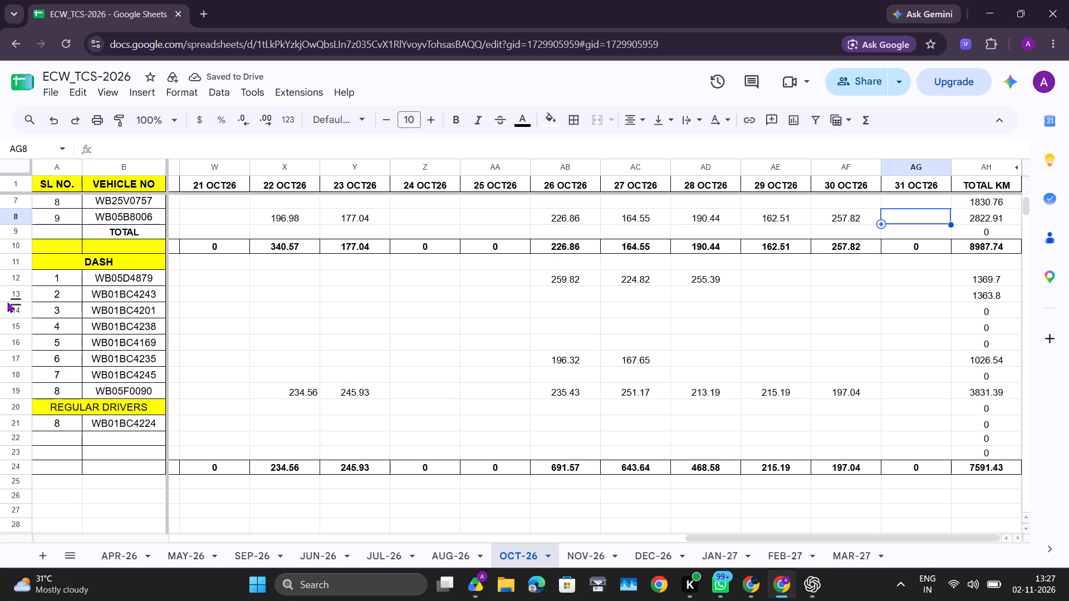
{"action": "scroll", "coordinate": [224, 340], "scroll_direction": "up", "scroll_amount": 2}
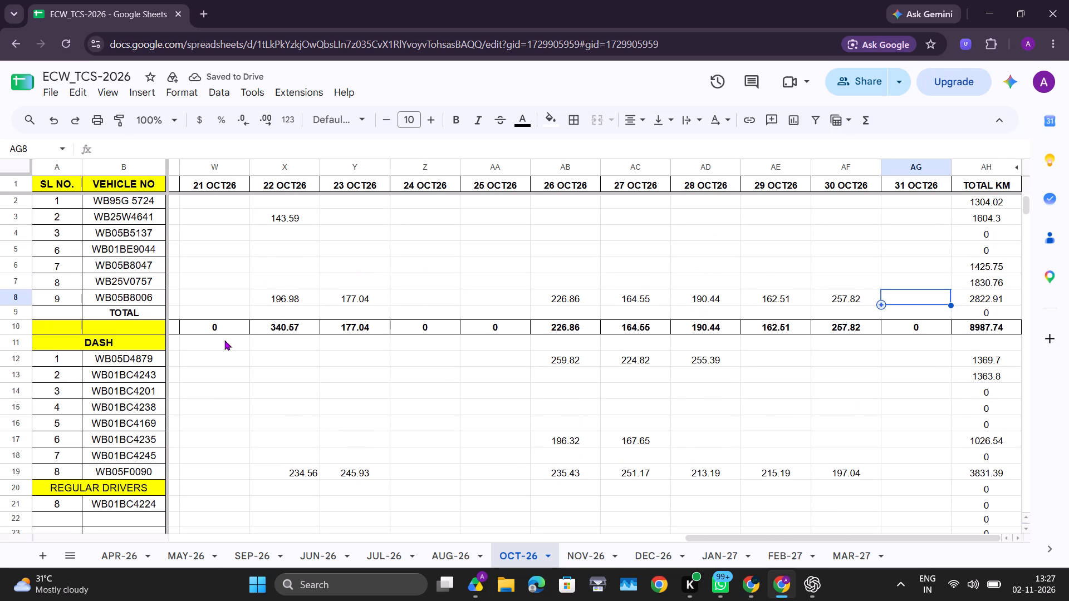
{"action": "key", "text": "ctrl+f"}
{"action": "type", "text": "8047"}
{"action": "left_click", "coordinate": [24, 269]}
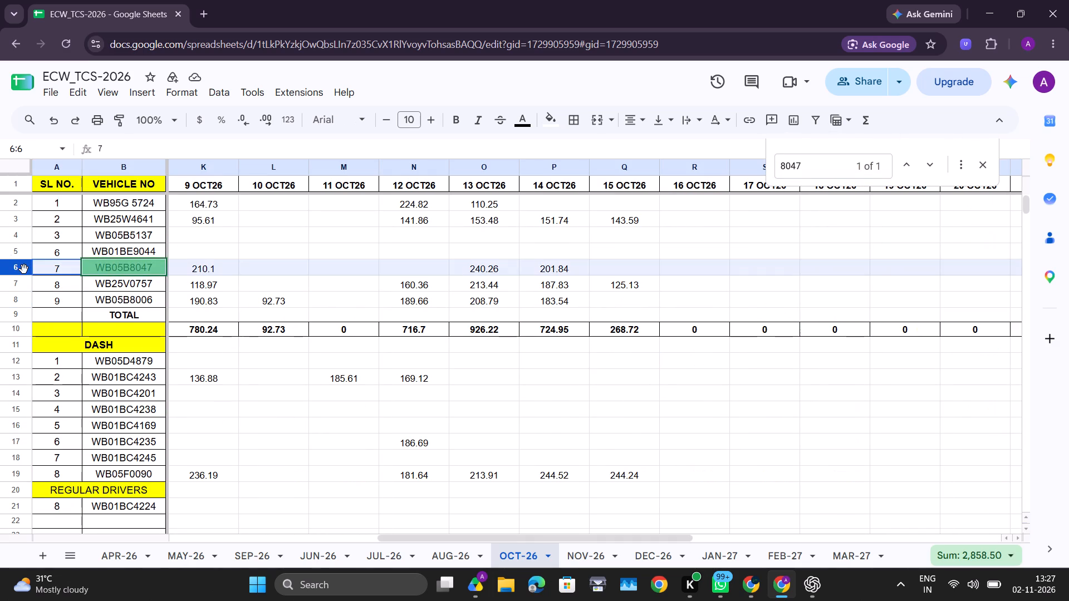
{"action": "scroll", "coordinate": [306, 267], "scroll_direction": "right", "scroll_amount": 8}
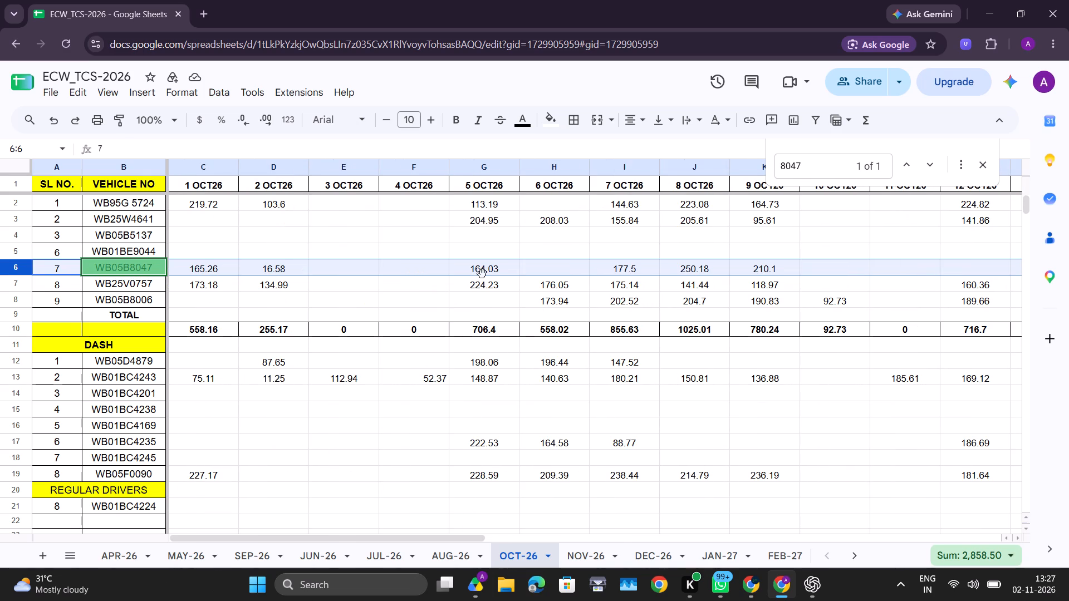
{"action": "scroll", "coordinate": [482, 274], "scroll_direction": "left", "scroll_amount": 7}
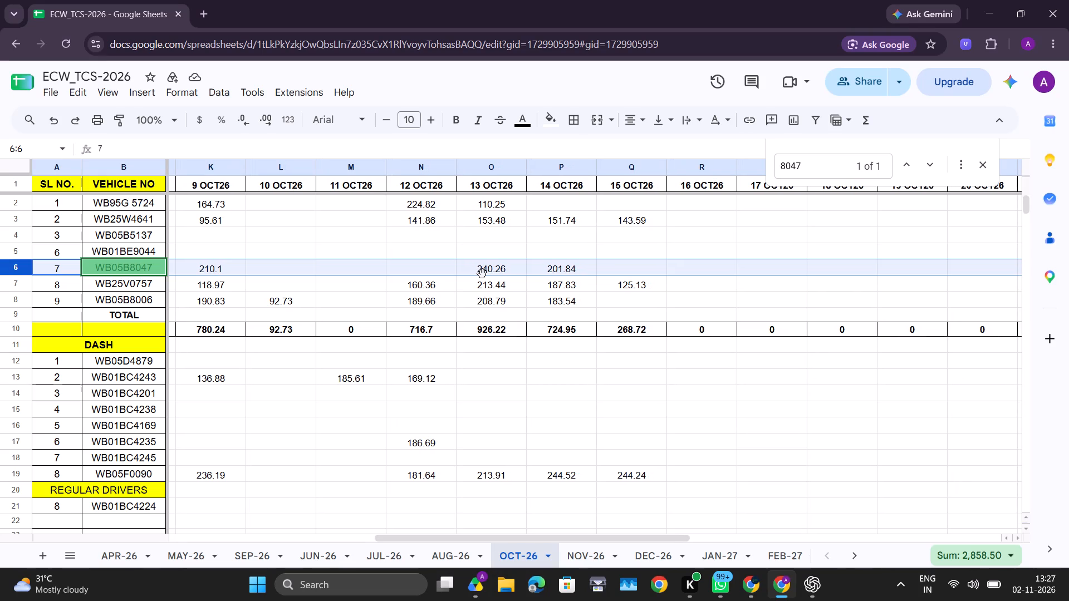
{"action": "scroll", "coordinate": [482, 274], "scroll_direction": "left", "scroll_amount": 2}
{"action": "scroll", "coordinate": [596, 275], "scroll_direction": "left", "scroll_amount": 2}
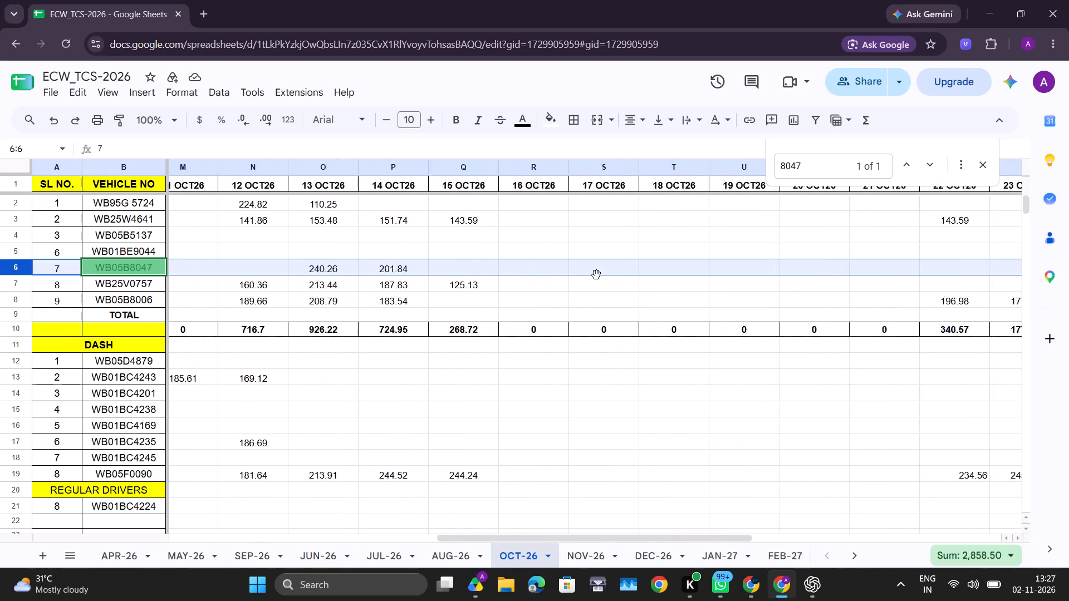
{"action": "scroll", "coordinate": [596, 275], "scroll_direction": "left", "scroll_amount": 4}
{"action": "left_click", "coordinate": [524, 264]}
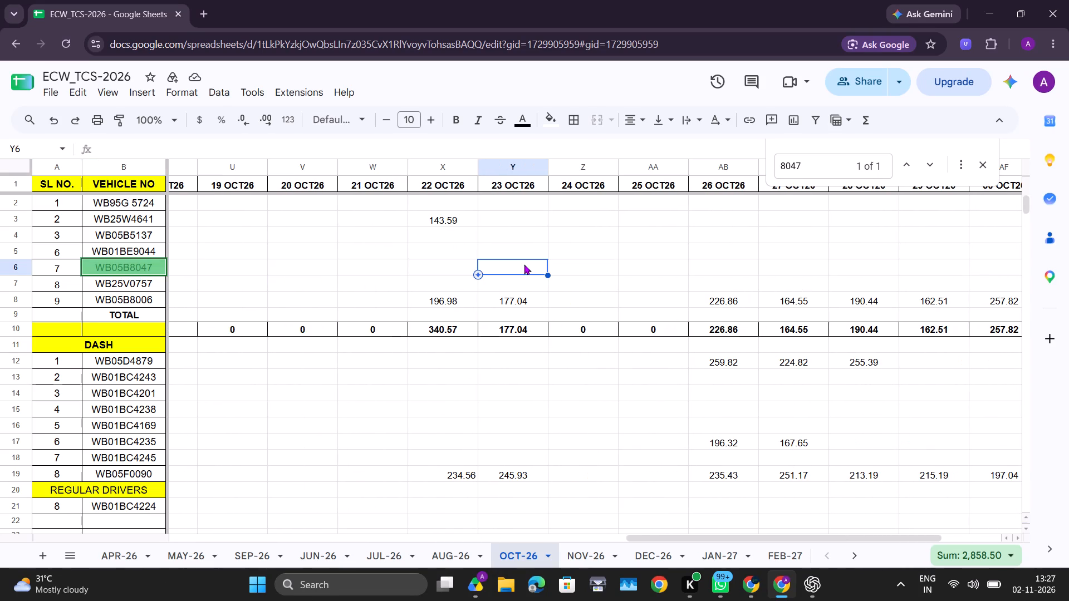
{"action": "type", "text": "91.24"}
{"action": "key", "text": "Right"}
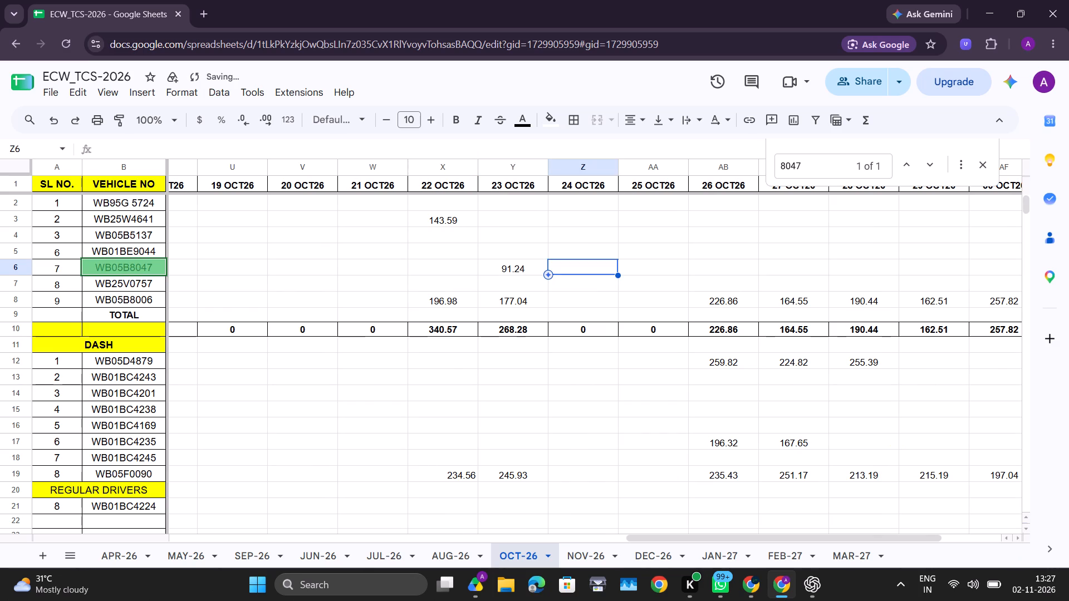
{"action": "key", "text": "Right"}
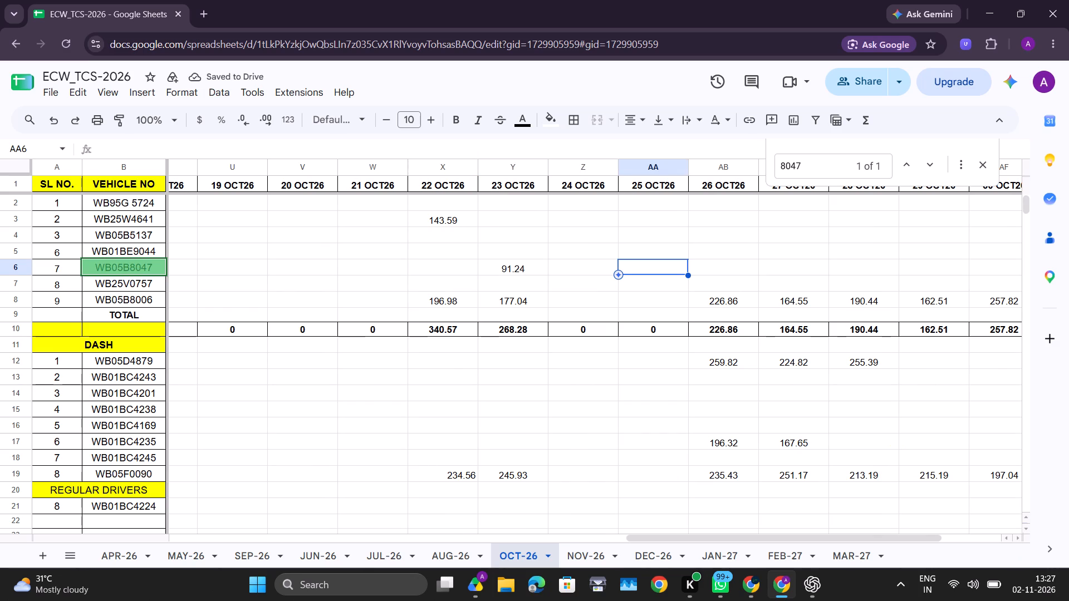
{"action": "key", "text": "Right"}
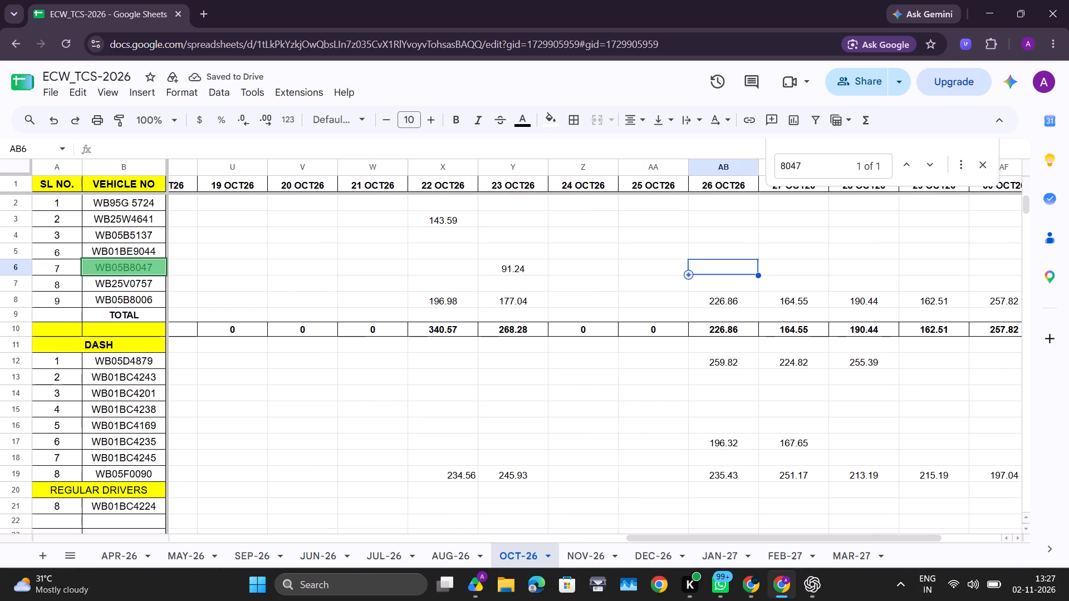
{"action": "type", "text": "169"}
{"action": "type", "text": ".22"}
{"action": "key", "text": "Right"}
{"action": "scroll", "coordinate": [524, 264], "scroll_direction": "left", "scroll_amount": 2}
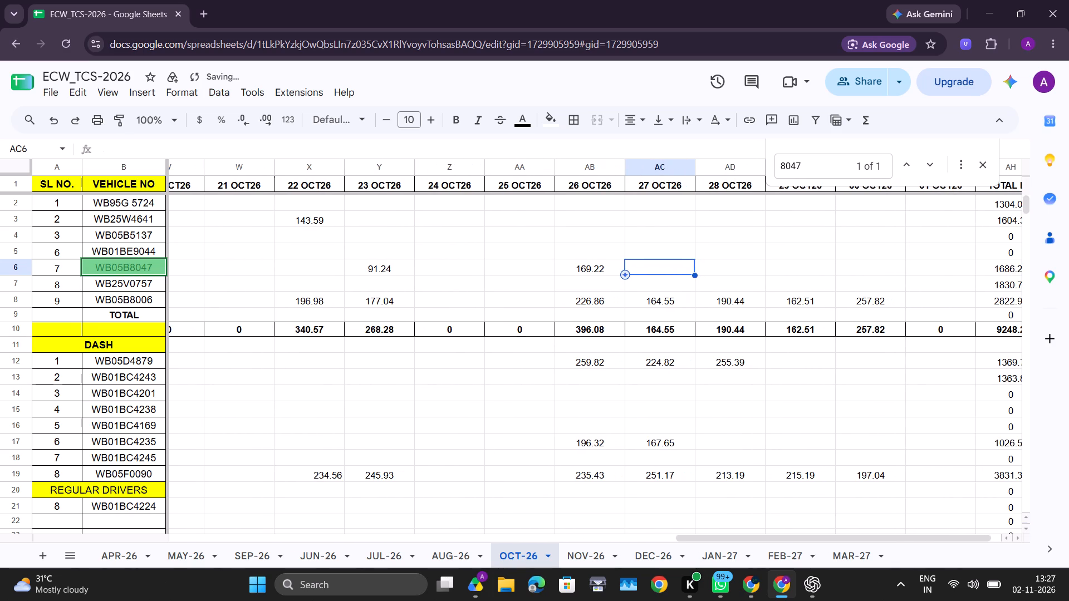
{"action": "type", "text": "180.92"}
{"action": "key", "text": "Right"}
{"action": "scroll", "coordinate": [524, 264], "scroll_direction": "left", "scroll_amount": 1}
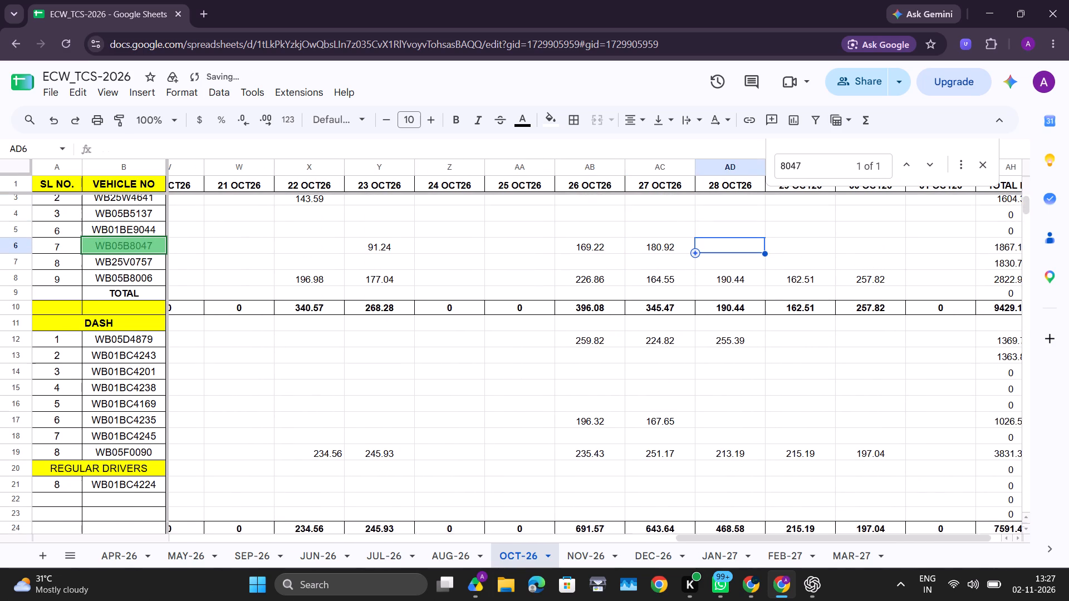
{"action": "scroll", "coordinate": [524, 264], "scroll_direction": "left", "scroll_amount": 3}
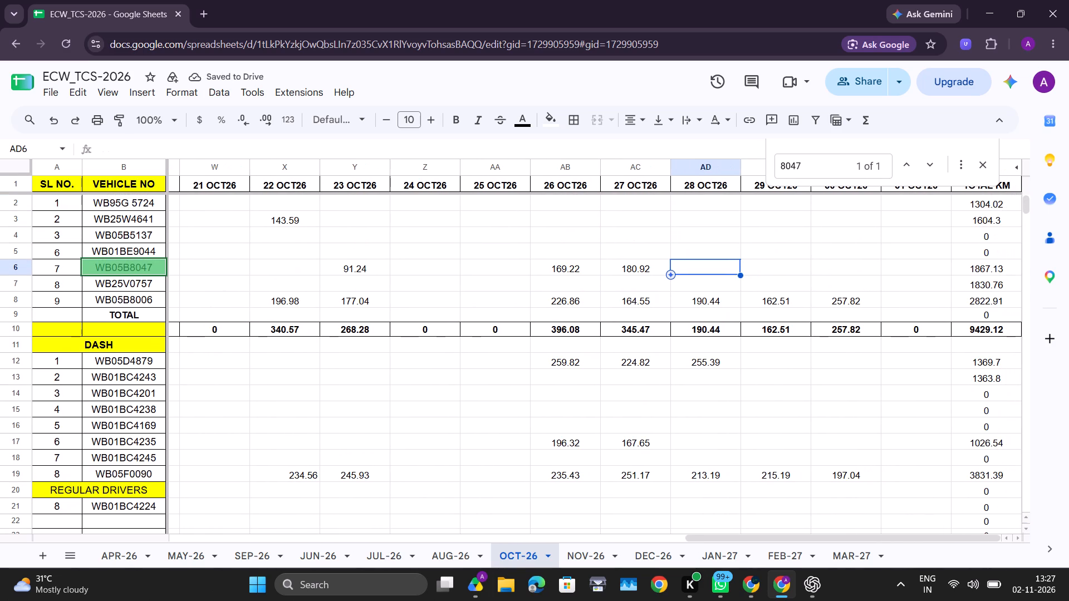
{"action": "type", "text": "197"}
{"action": "type", "text": ".82"}
{"action": "key", "text": "Right"}
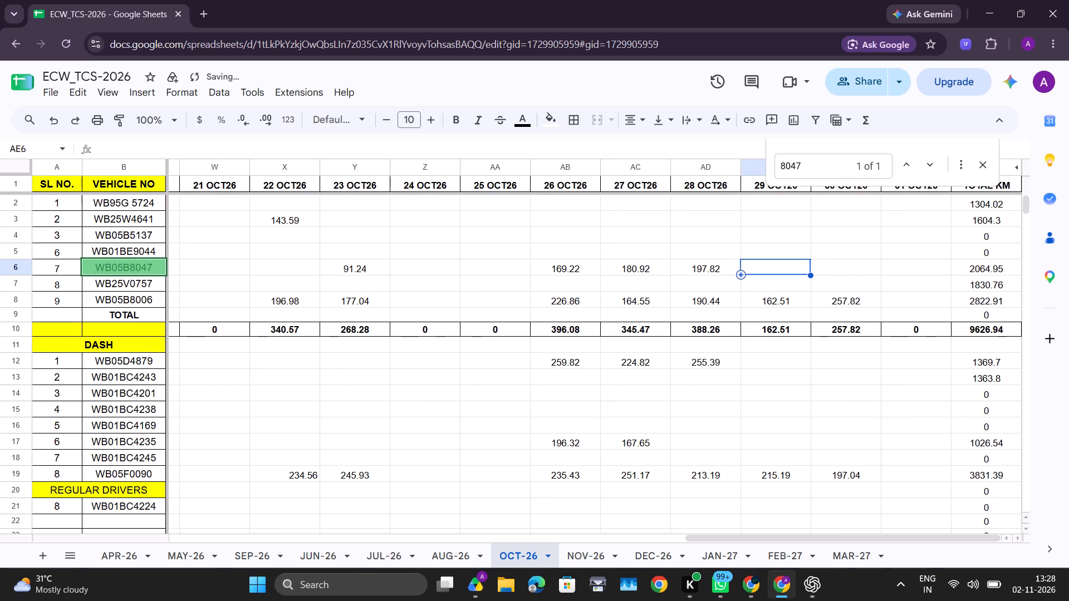
{"action": "type", "text": "165"}
{"action": "type", "text": ".83"}
{"action": "key", "text": "Right"}
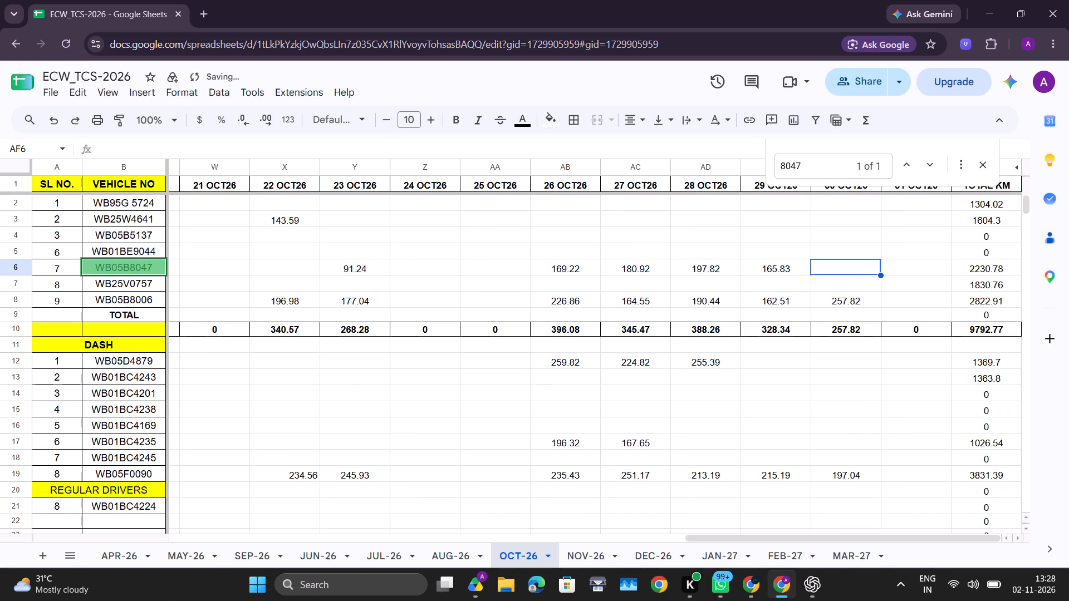
{"action": "type", "text": "15"}
{"action": "key", "text": "BackSpace"}
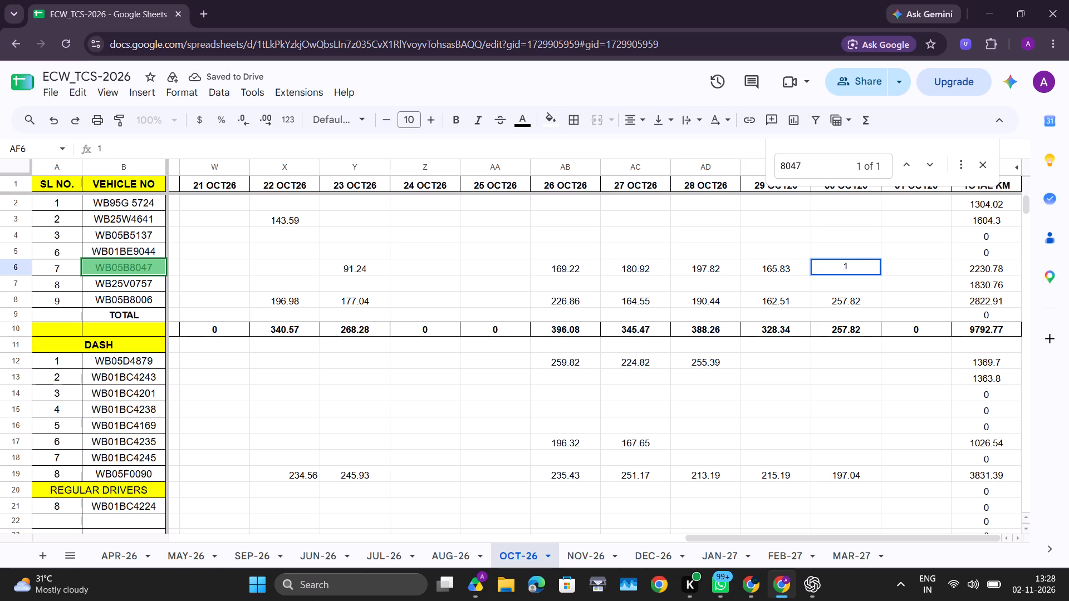
{"action": "type", "text": "45"}
{"action": "type", "text": ".81"}
{"action": "key", "text": "Right"}
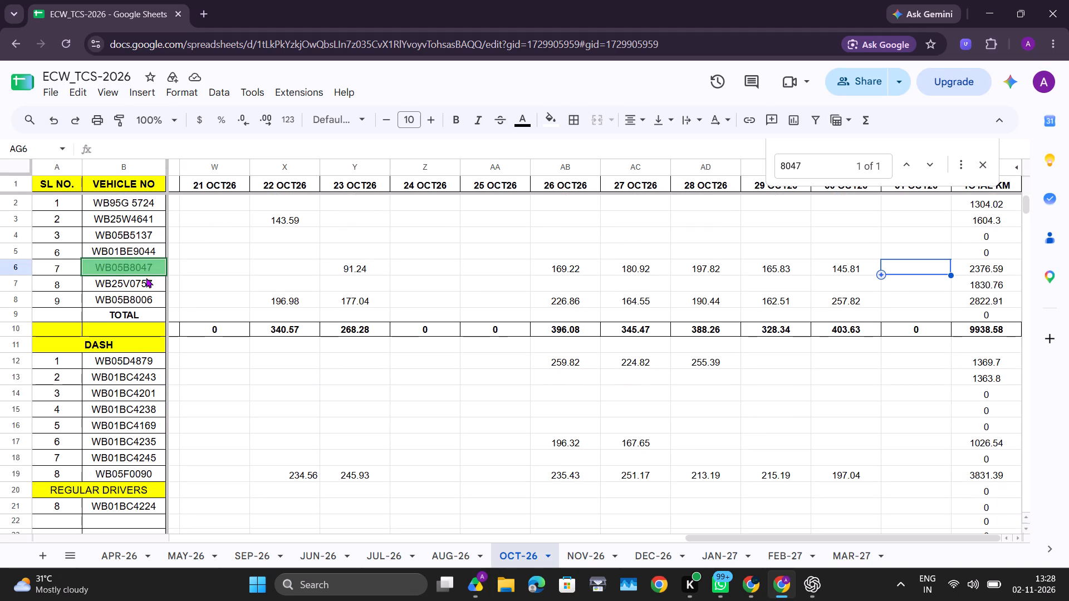
{"action": "left_click", "coordinate": [17, 283]}
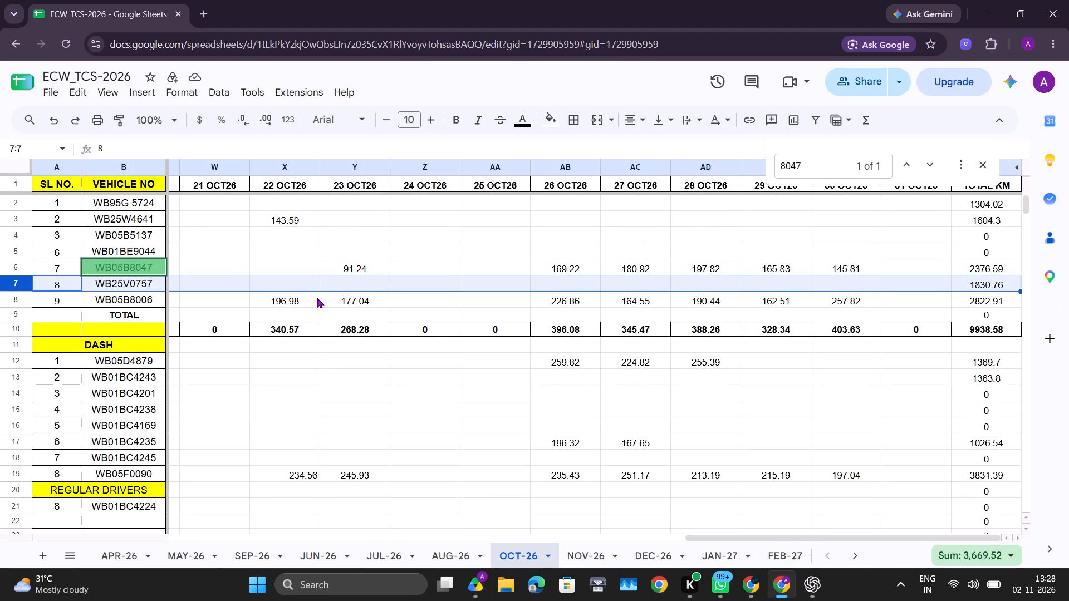
{"action": "scroll", "coordinate": [317, 298], "scroll_direction": "right", "scroll_amount": 13}
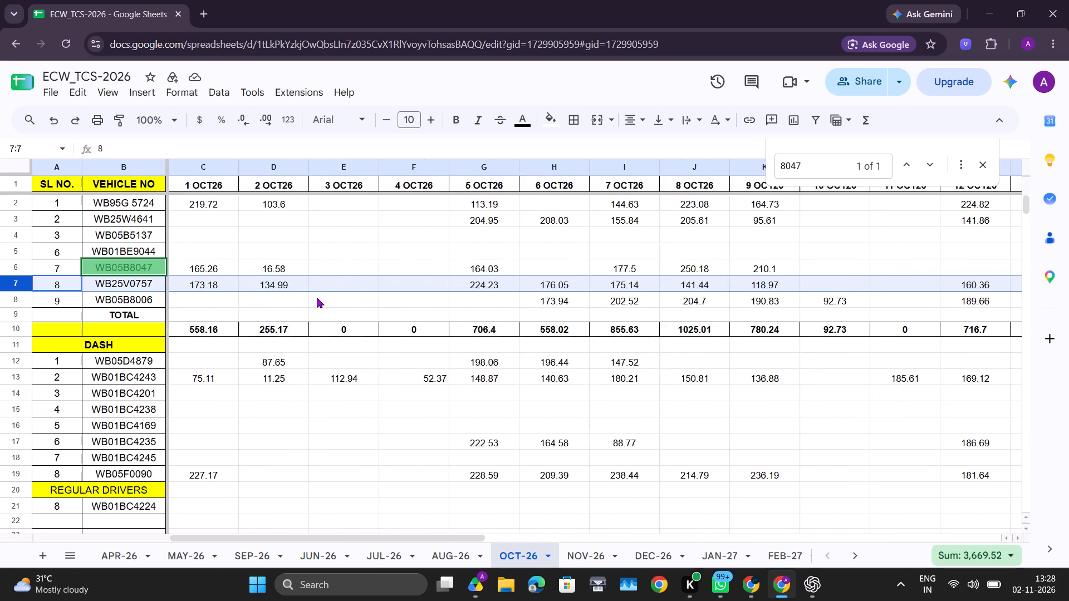
{"action": "scroll", "coordinate": [317, 298], "scroll_direction": "left", "scroll_amount": 10}
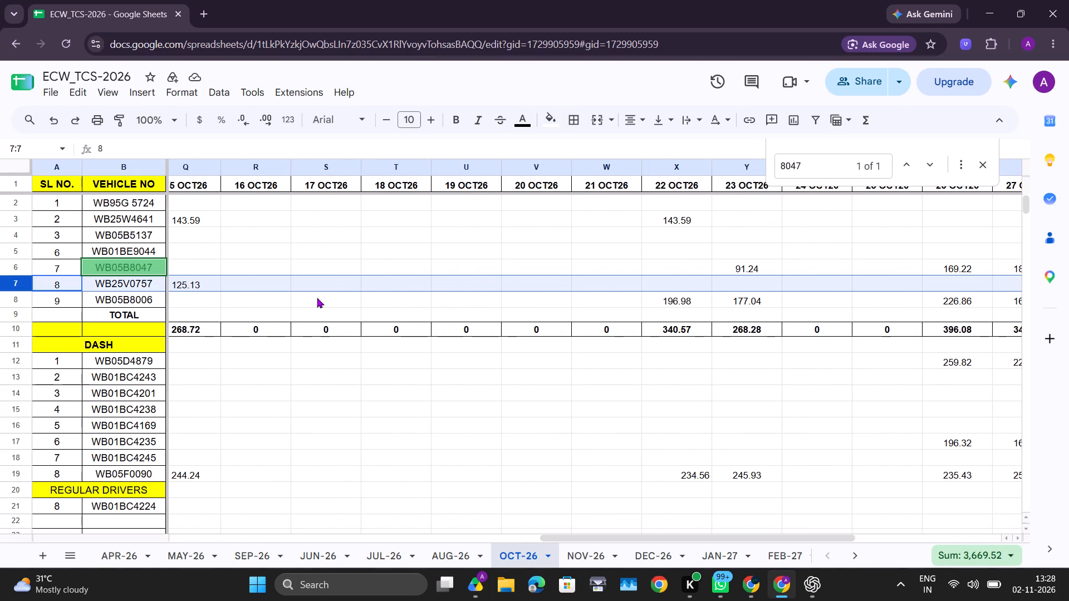
{"action": "scroll", "coordinate": [430, 290], "scroll_direction": "left", "scroll_amount": 3}
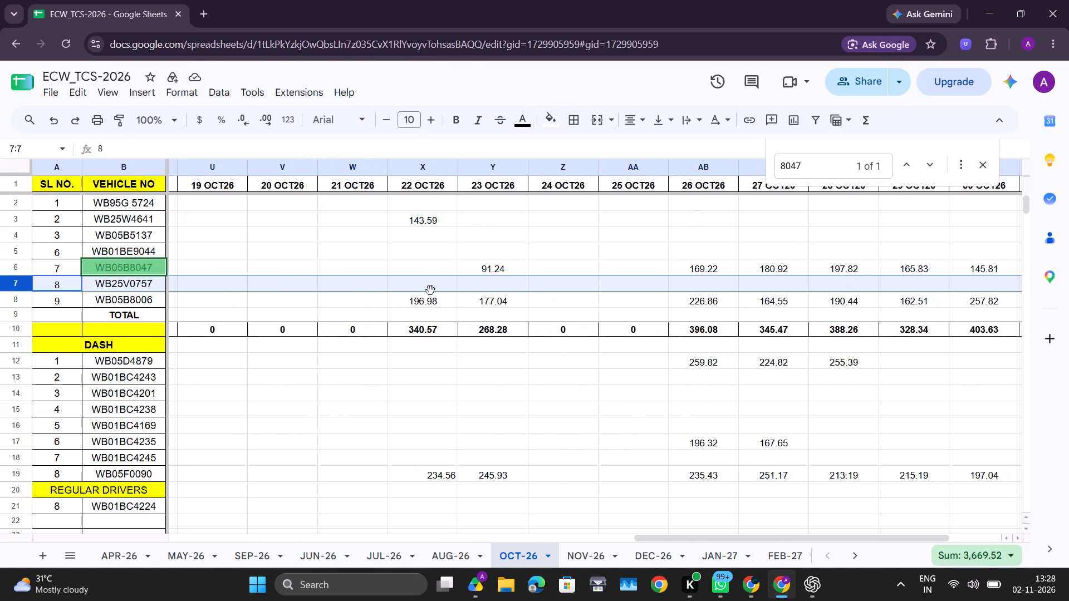
{"action": "left_click", "coordinate": [489, 288]}
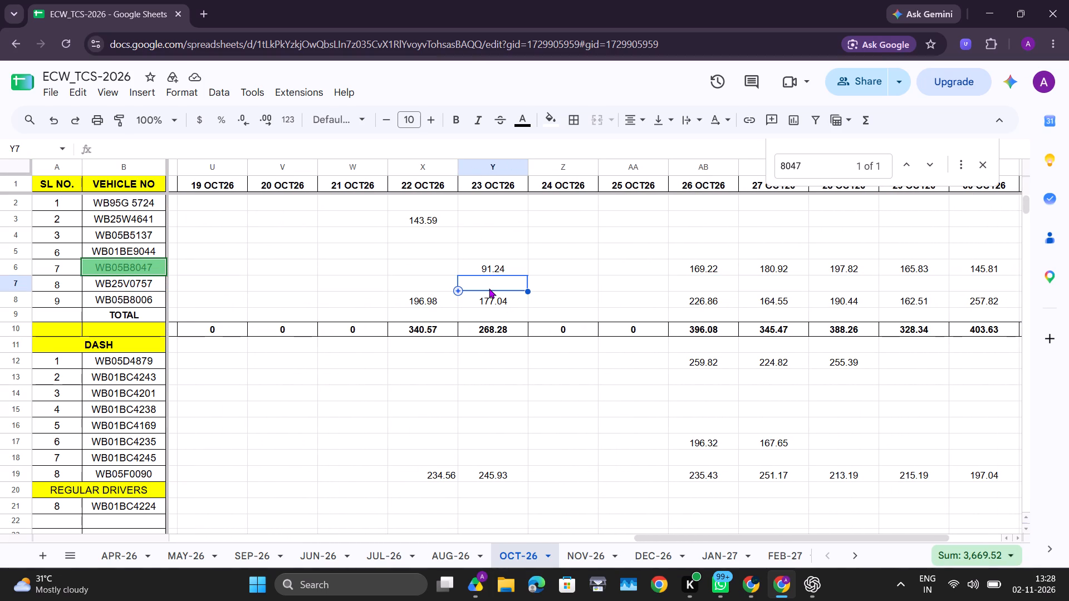
{"action": "type", "text": "240.26"}
{"action": "key", "text": "Right"}
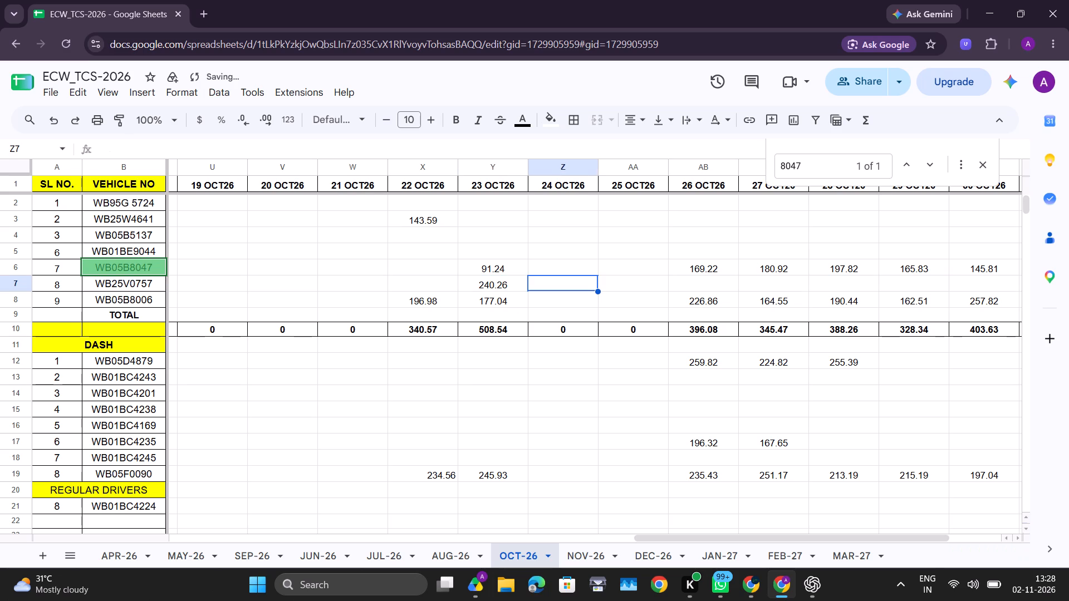
{"action": "key", "text": "Right"}
{"action": "key", "text": "Right"}
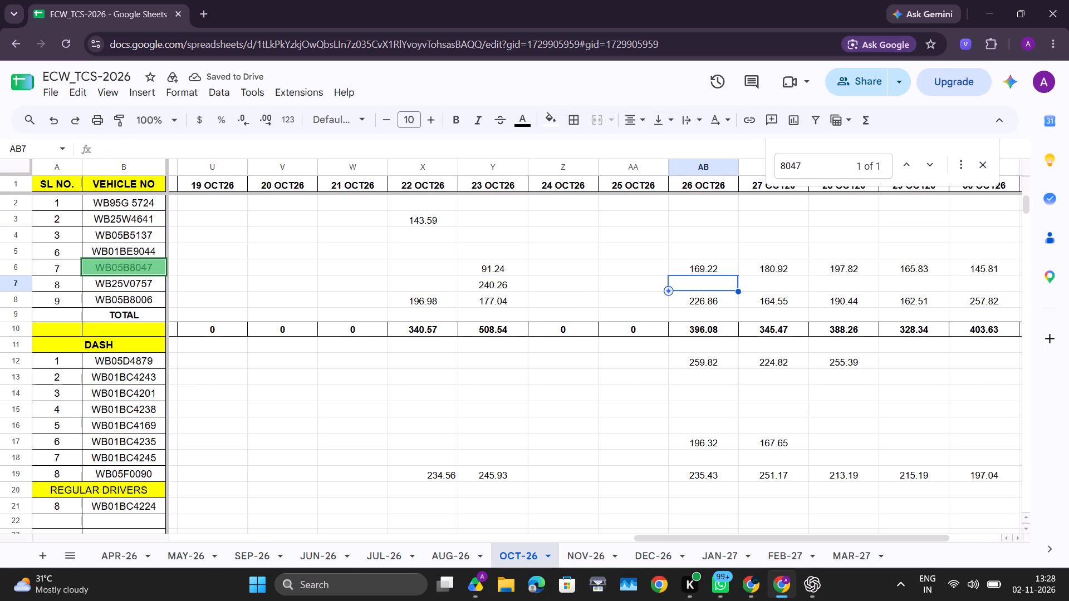
{"action": "scroll", "coordinate": [489, 288], "scroll_direction": "left", "scroll_amount": 2}
{"action": "type", "text": "12.15"}
{"action": "key", "text": "Right"}
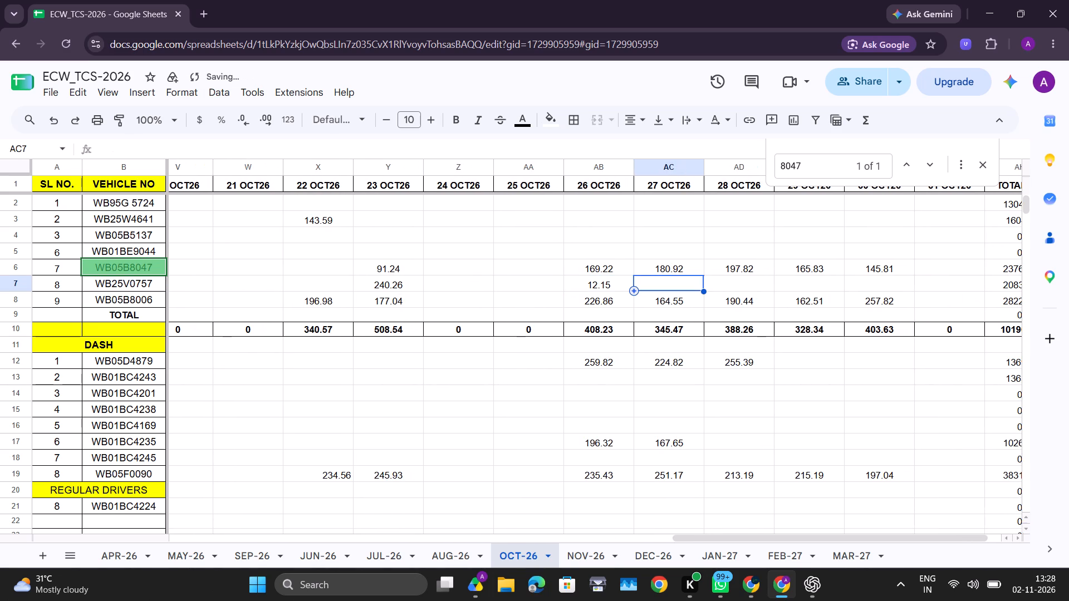
{"action": "type", "text": "205"}
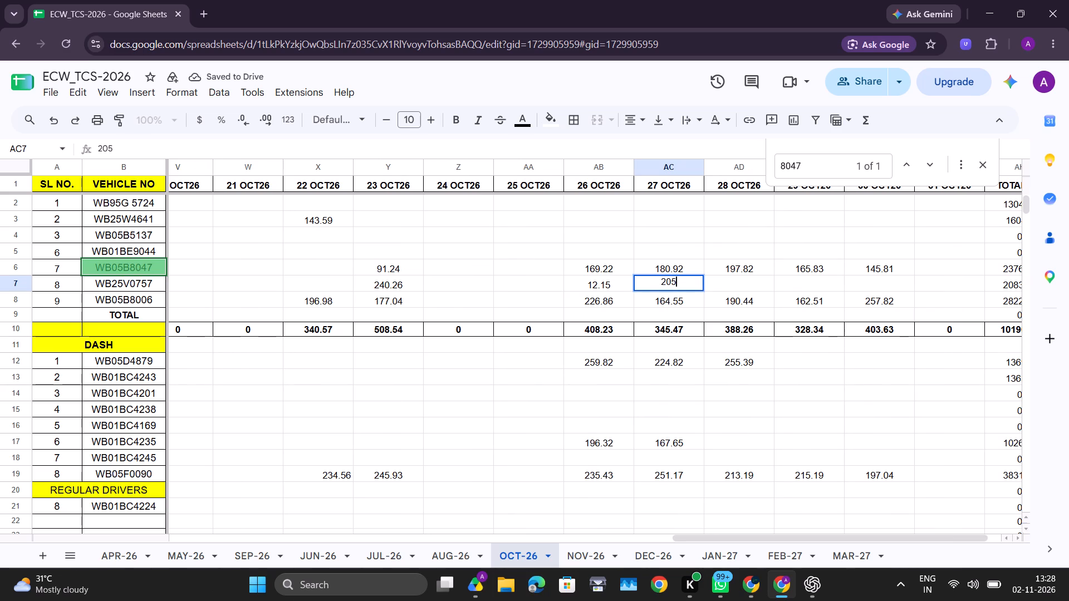
{"action": "type", "text": ".02"}
{"action": "key", "text": "Right"}
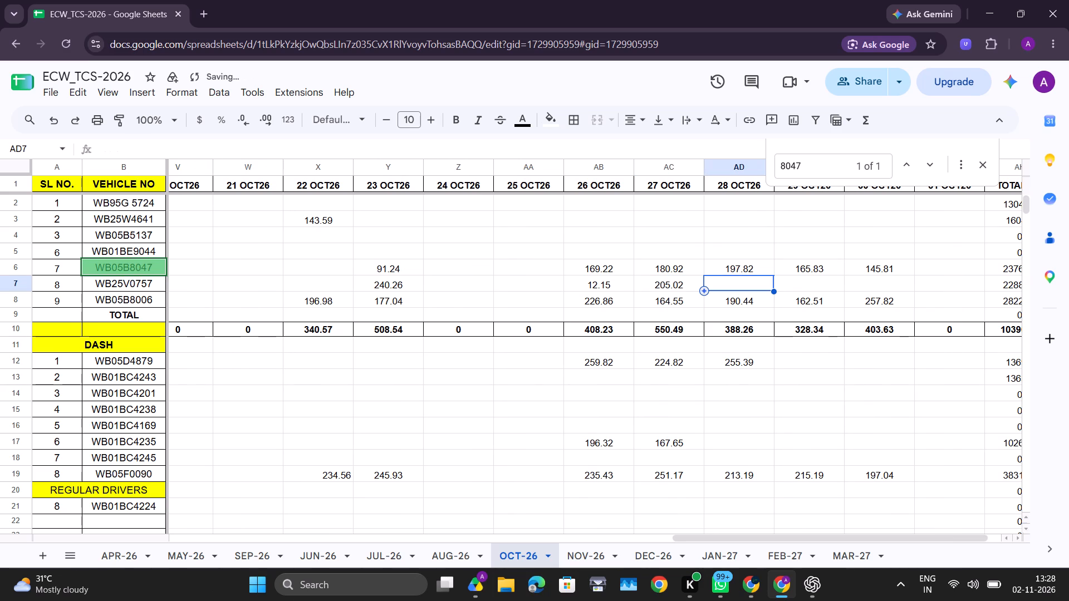
{"action": "type", "text": "242"}
{"action": "type", "text": ".59"}
{"action": "key", "text": "Right"}
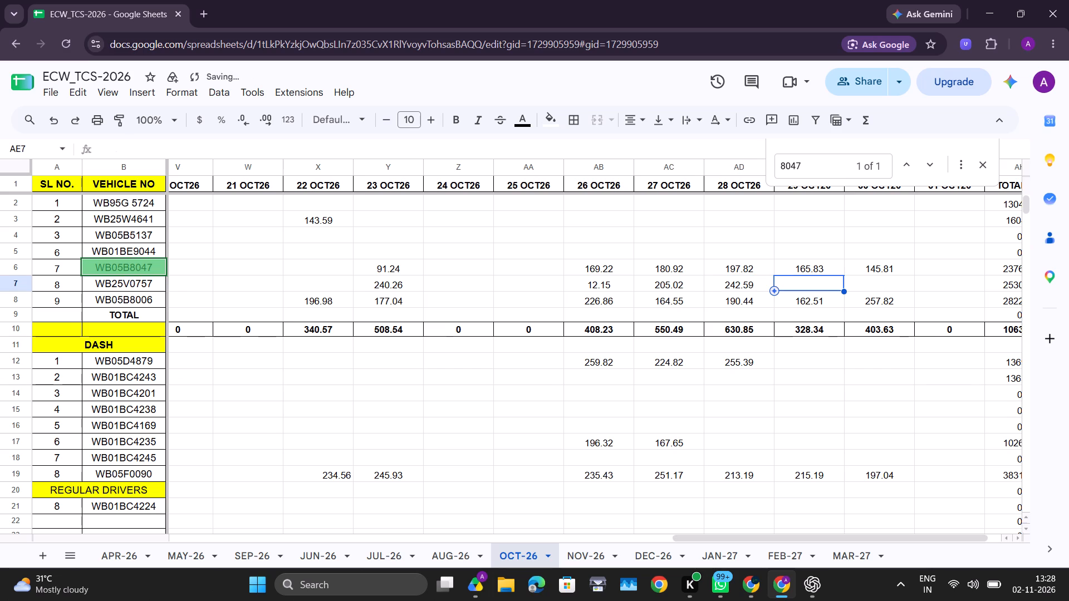
{"action": "scroll", "coordinate": [489, 288], "scroll_direction": "left", "scroll_amount": 4}
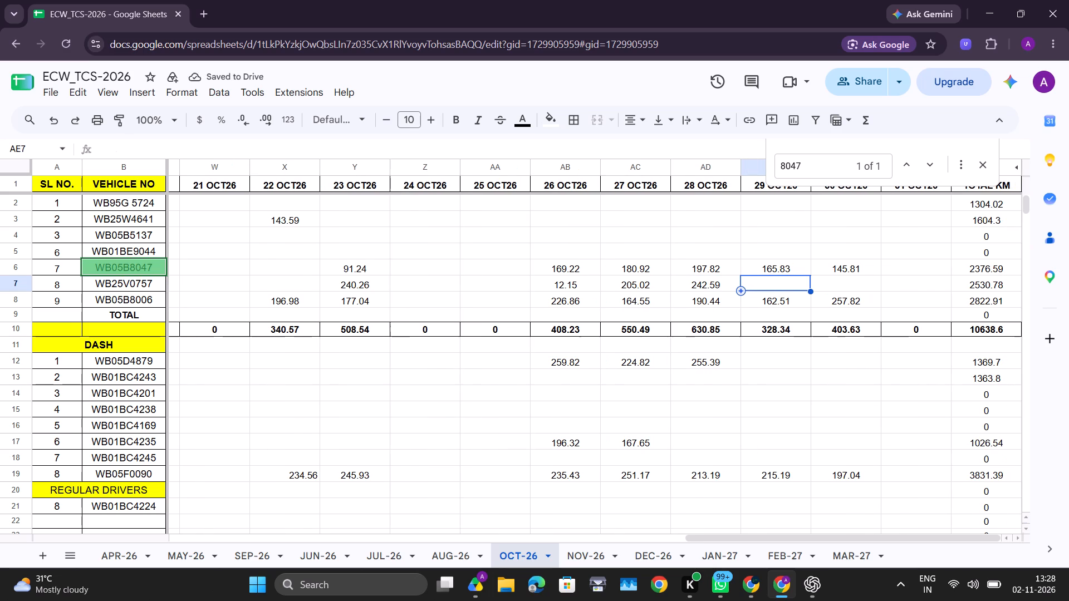
{"action": "type", "text": "221.73"}
{"action": "key", "text": "Right"}
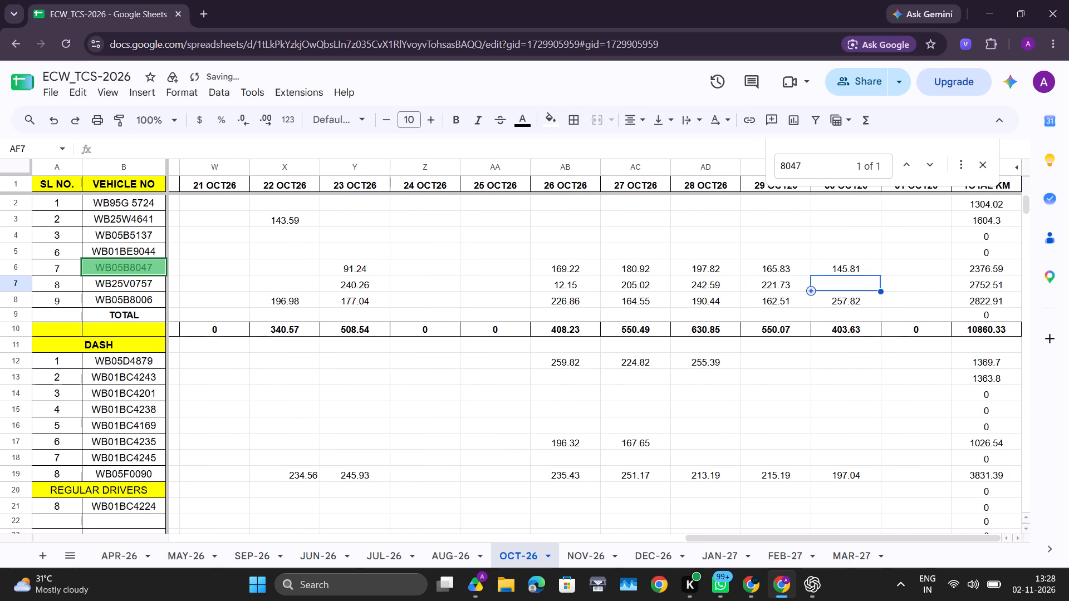
{"action": "left_click", "coordinate": [21, 215]}
{"action": "scroll", "coordinate": [335, 228], "scroll_direction": "right", "scroll_amount": 7}
{"action": "scroll", "coordinate": [335, 228], "scroll_direction": "left", "scroll_amount": 3}
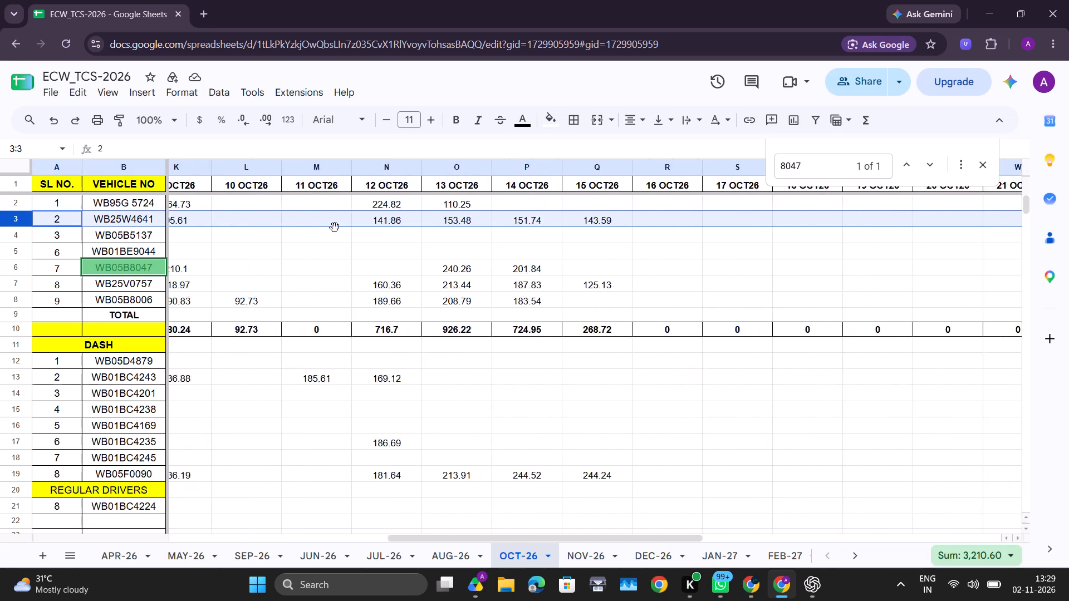
{"action": "scroll", "coordinate": [335, 228], "scroll_direction": "left", "scroll_amount": 4}
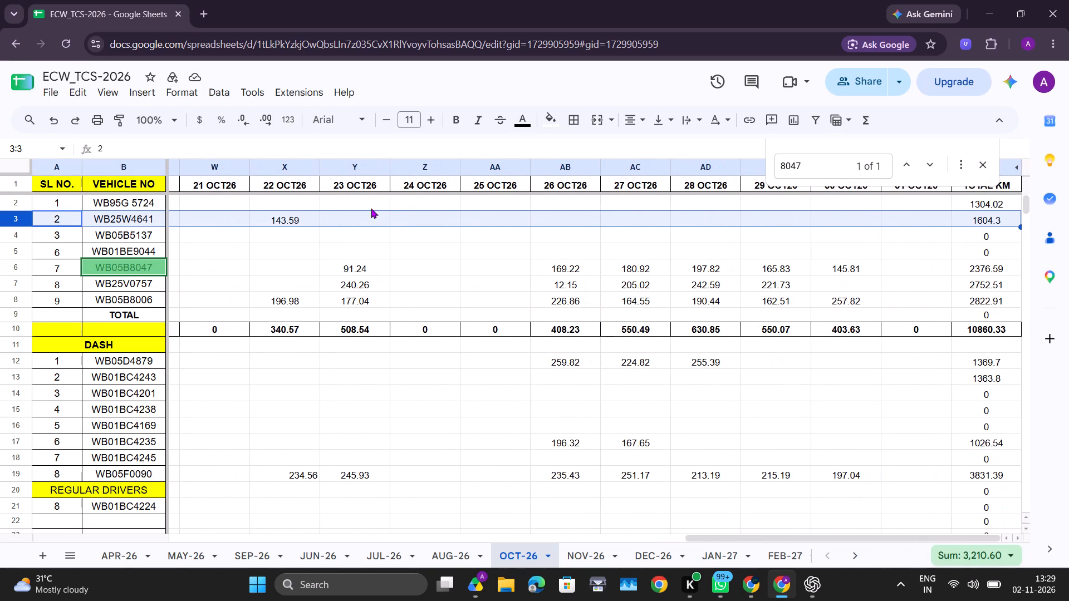
{"action": "left_click", "coordinate": [347, 223]}
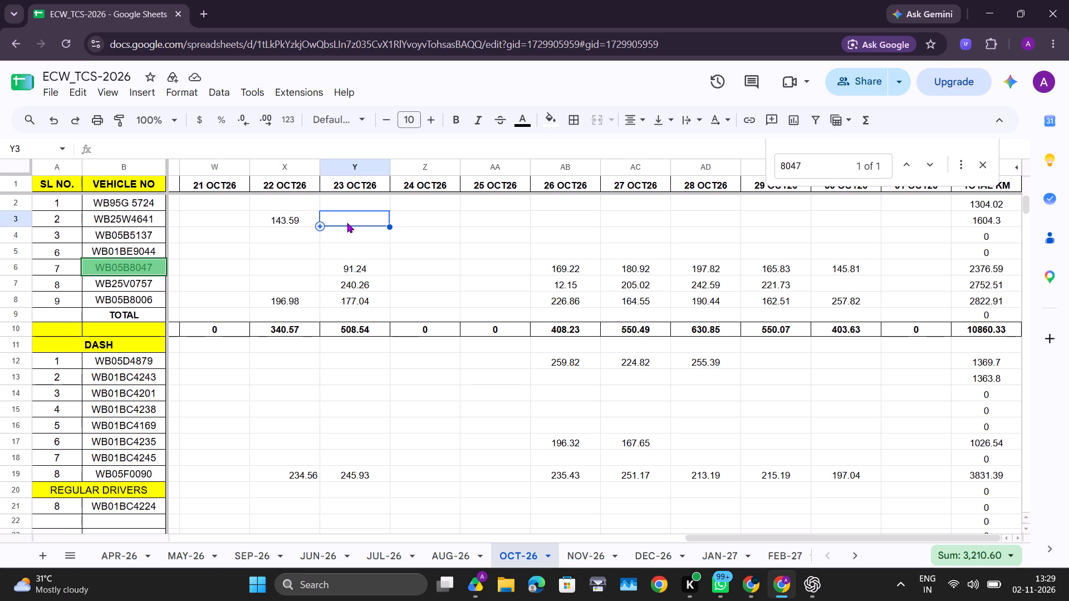
{"action": "type", "text": "173"}
{"action": "type", "text": ".92"}
{"action": "key", "text": "Right"}
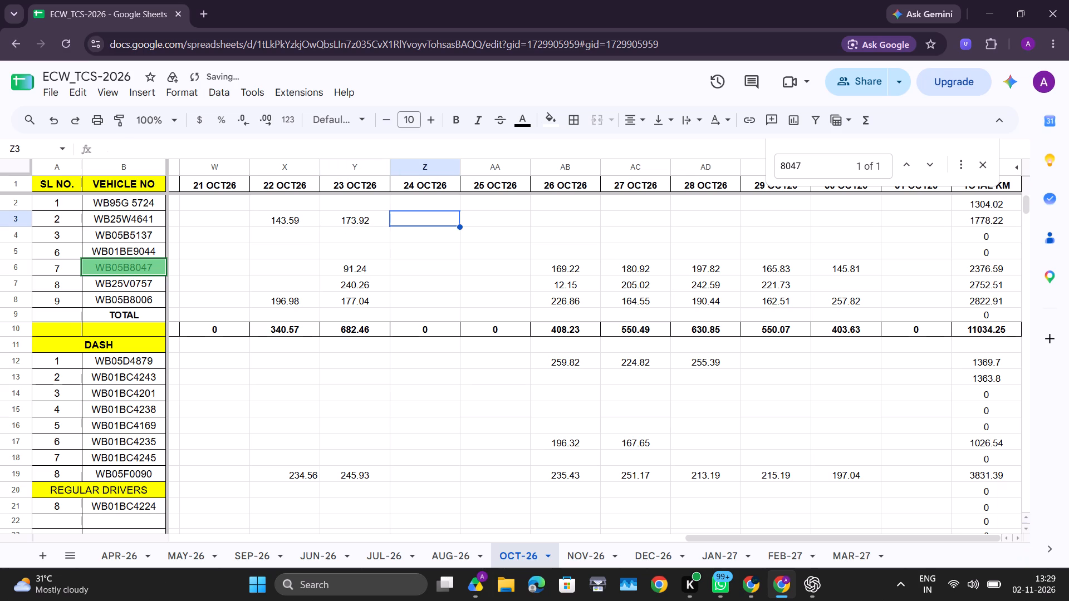
{"action": "key", "text": "Right"}
{"action": "key", "text": "Right"}
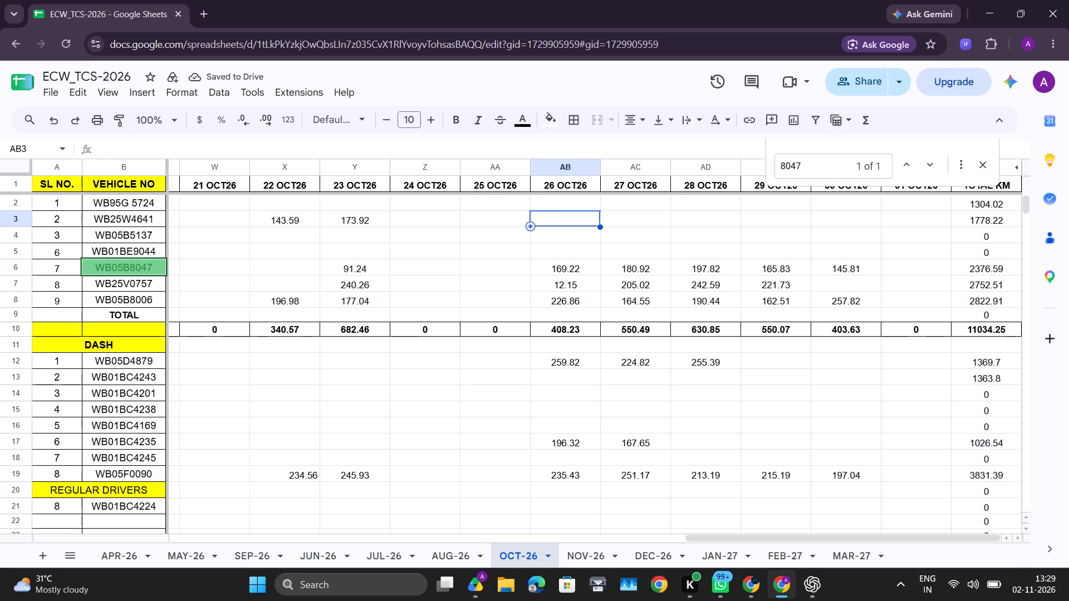
{"action": "type", "text": "152"}
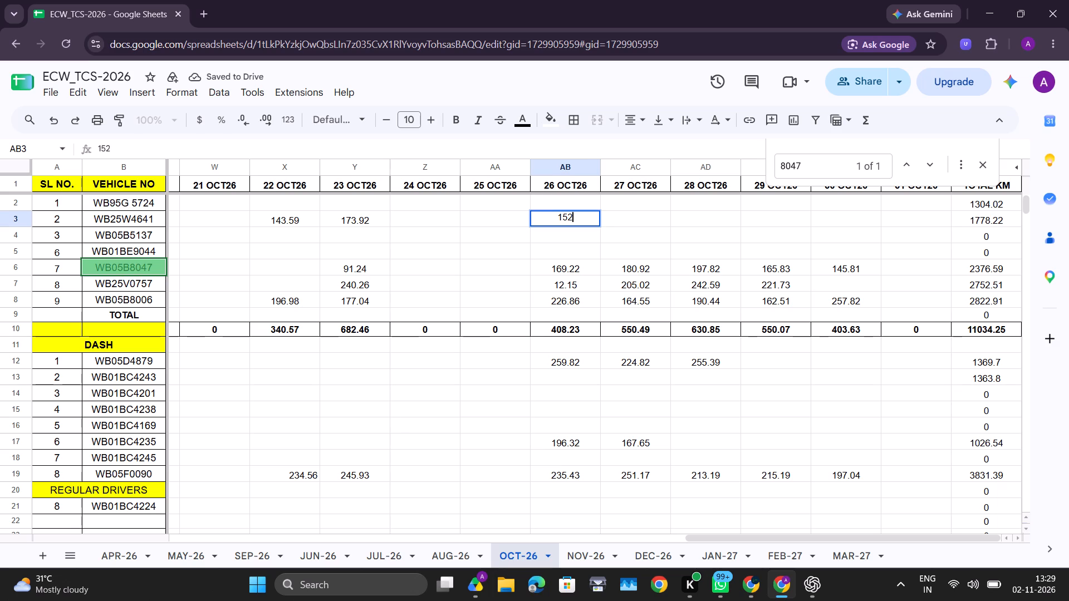
{"action": "type", "text": ".36"}
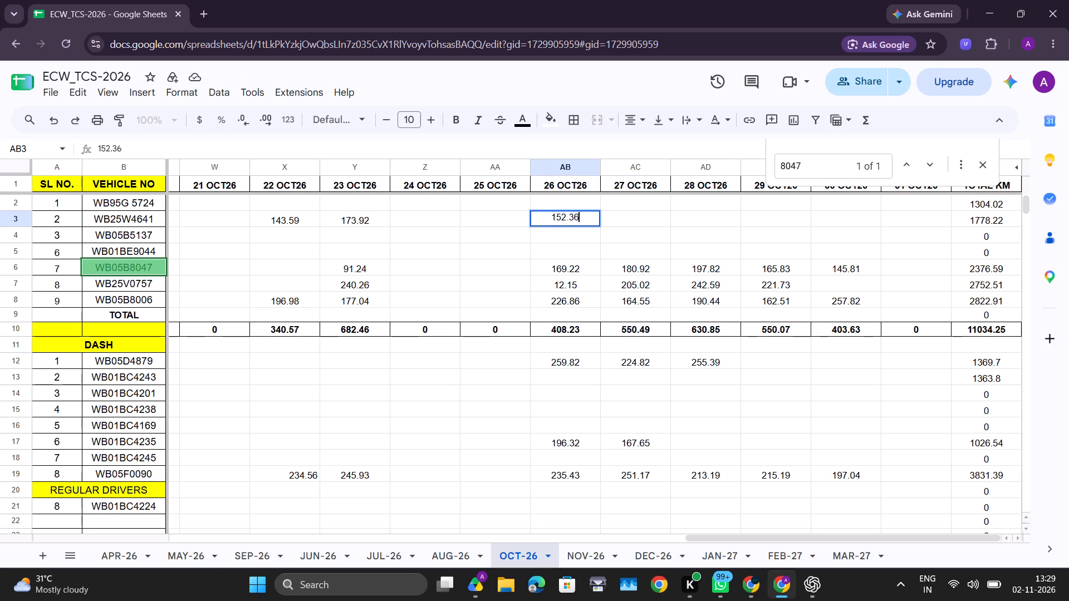
{"action": "key", "text": "Right"}
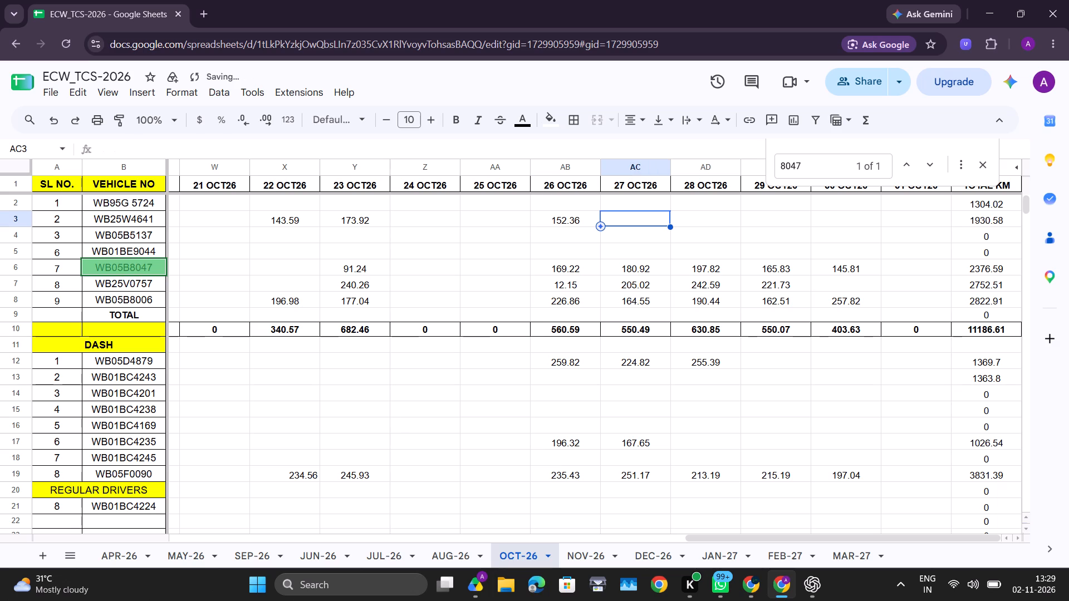
{"action": "type", "text": "172"}
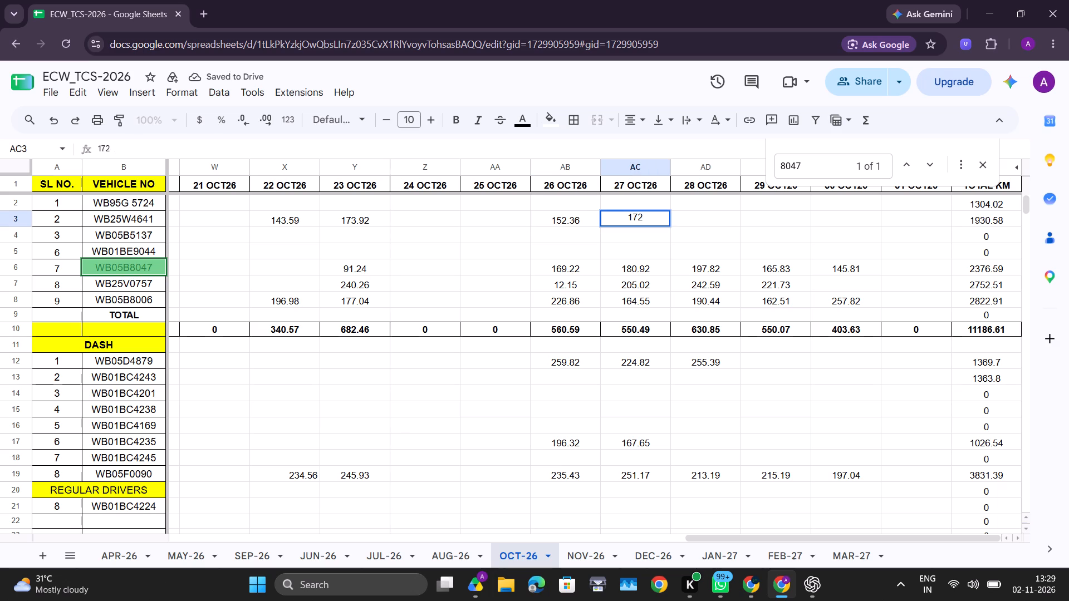
{"action": "type", "text": ".76"}
{"action": "key", "text": "Right"}
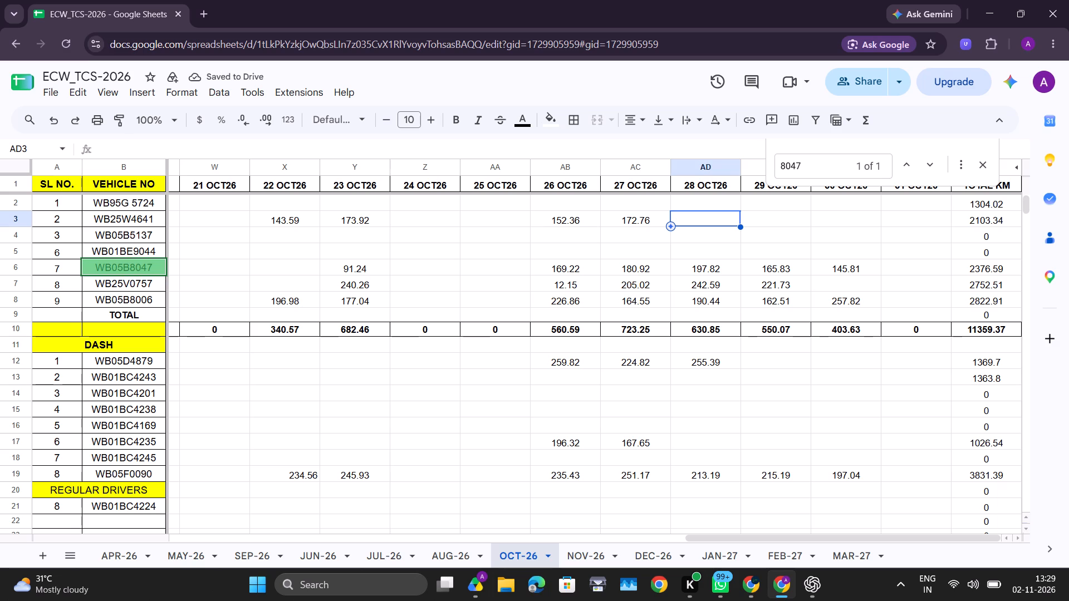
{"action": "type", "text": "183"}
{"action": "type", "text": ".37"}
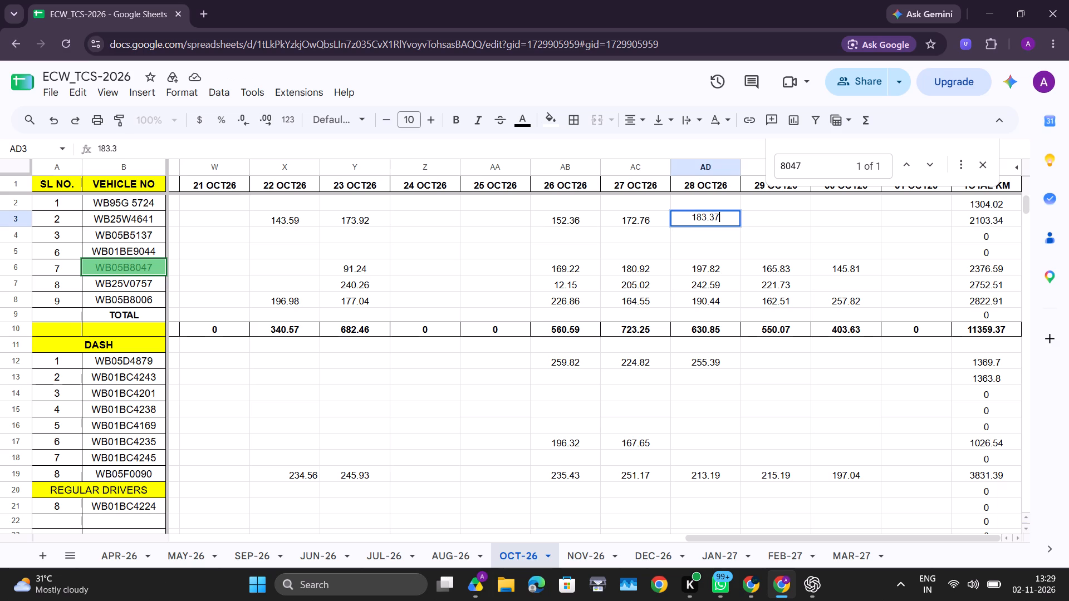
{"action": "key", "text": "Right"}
{"action": "key", "text": "Left"}
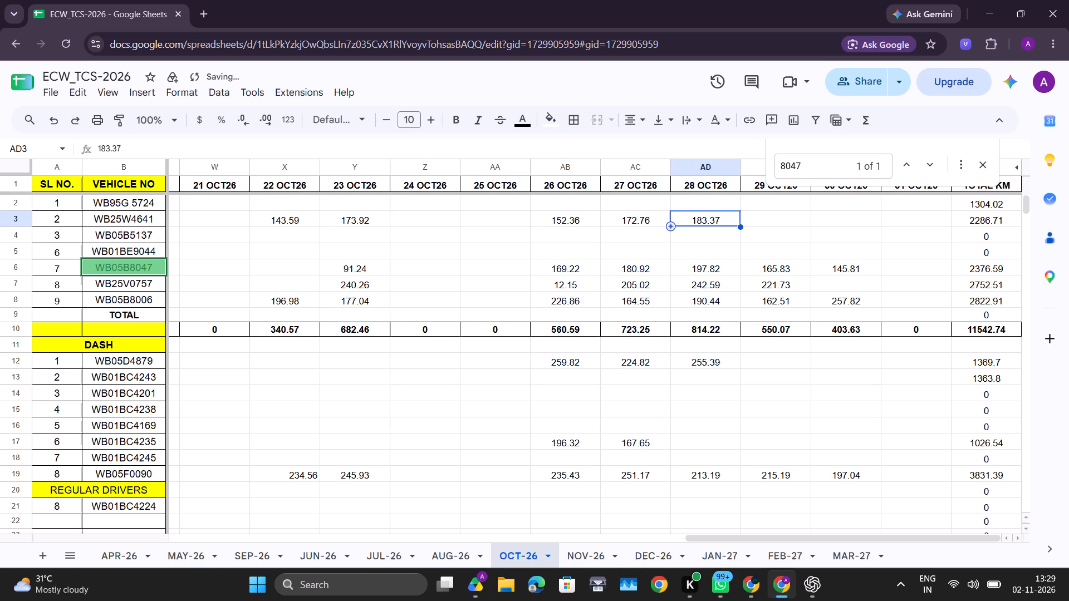
{"action": "key", "text": "Left"}
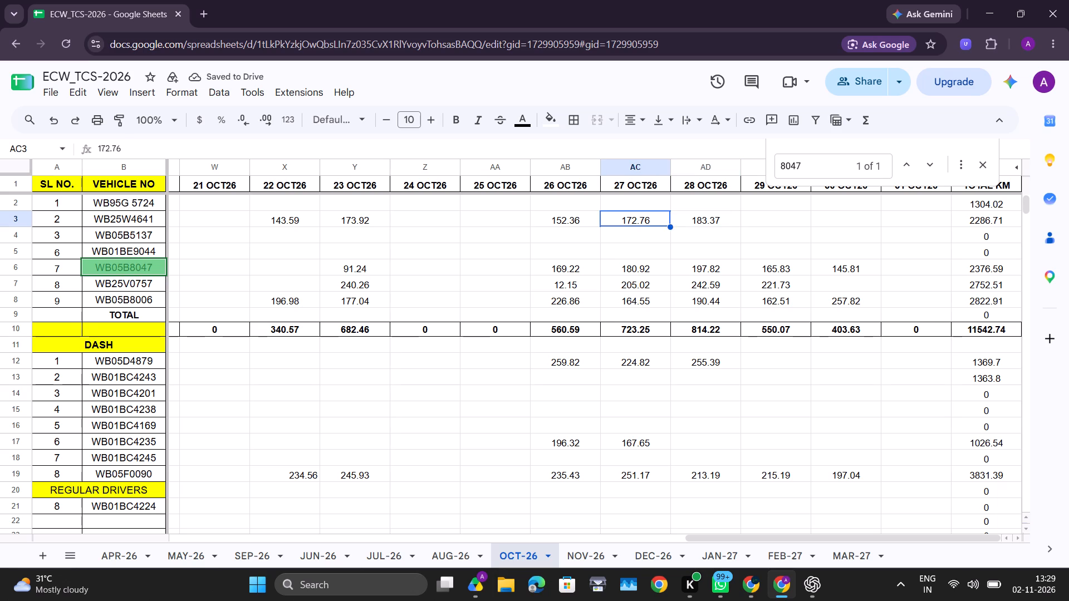
{"action": "key", "text": "Left"}
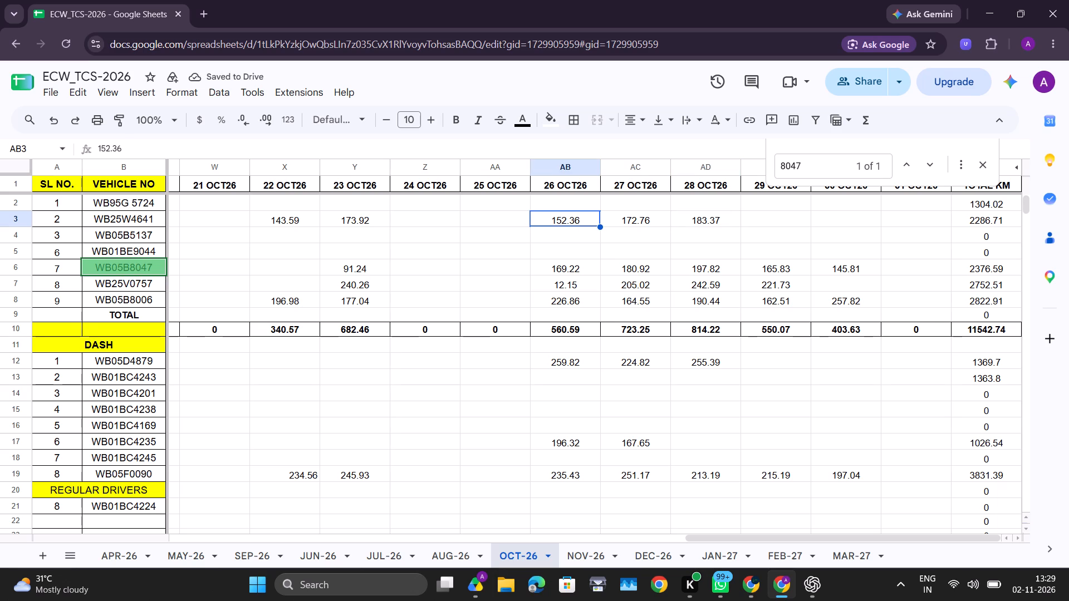
{"action": "key", "text": "Right"}
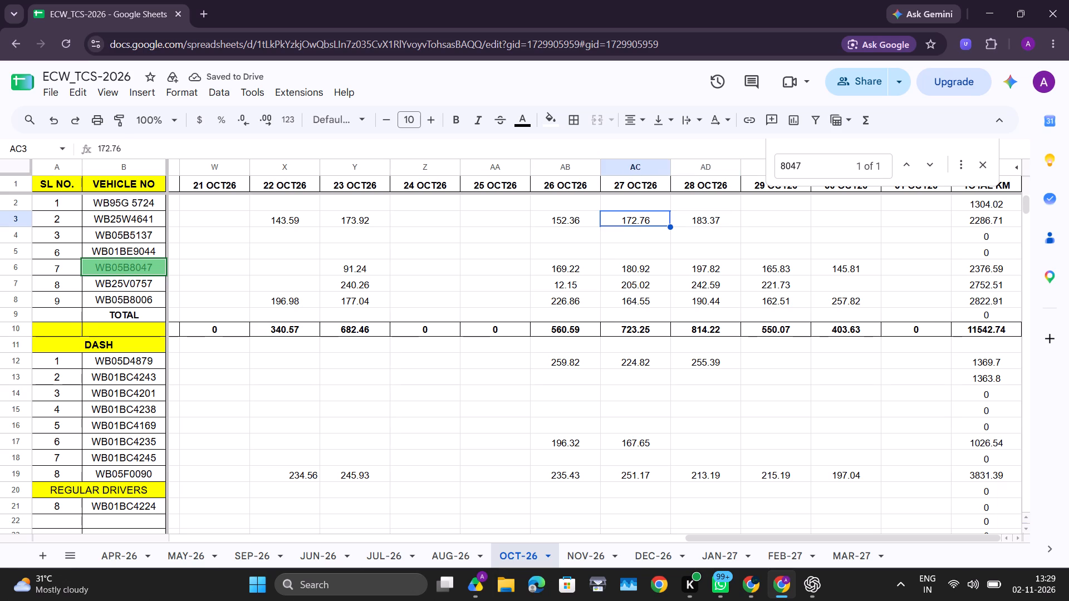
{"action": "key", "text": "Right"}
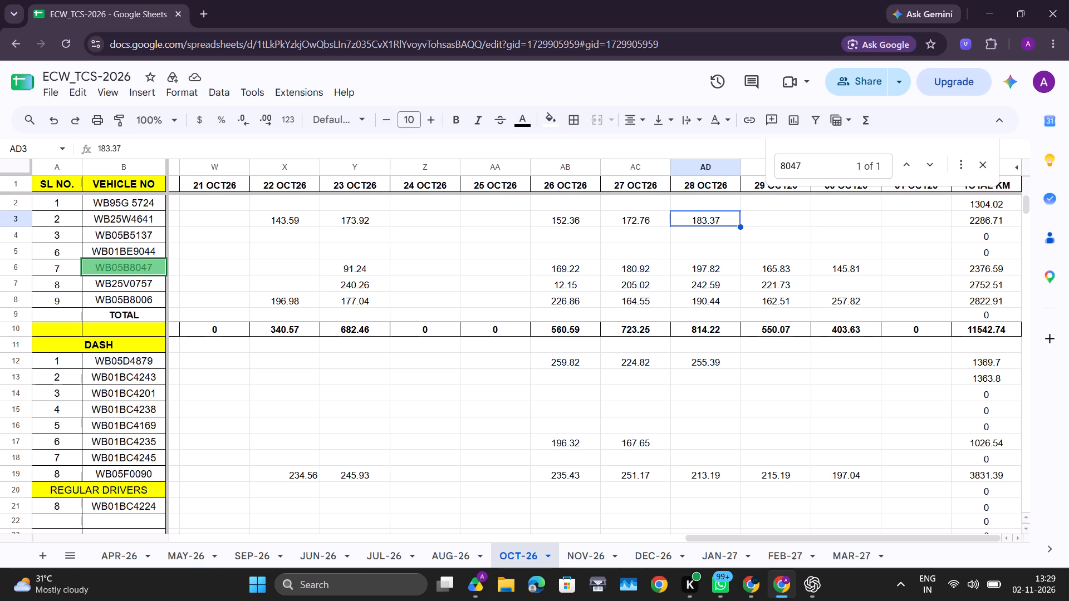
{"action": "type", "text": "172"}
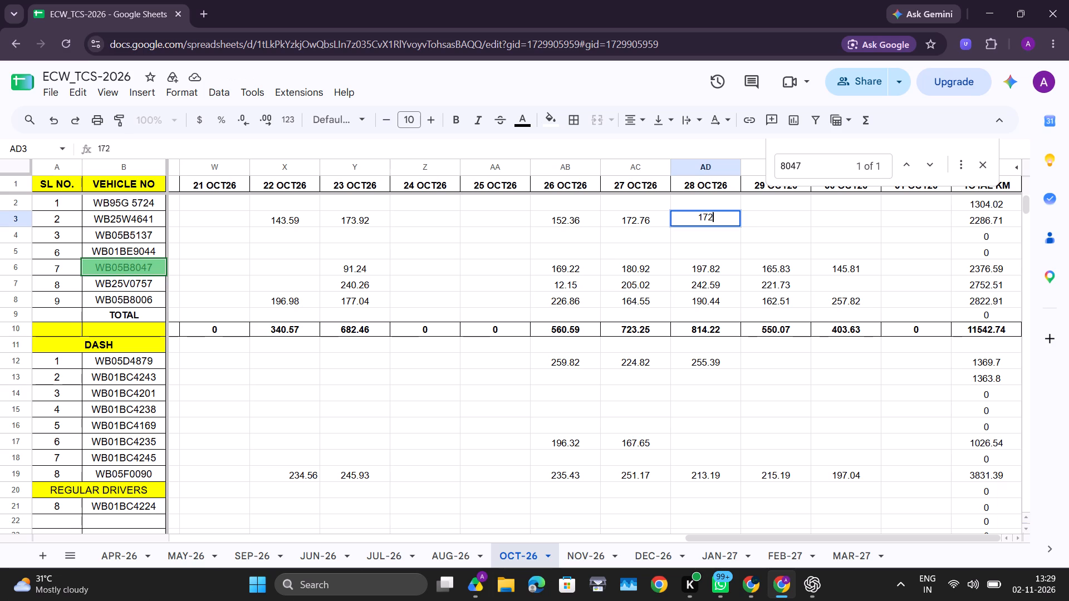
{"action": "type", "text": ".76"}
{"action": "key", "text": "Right"}
{"action": "key", "text": "Left"}
{"action": "key", "text": "Left"}
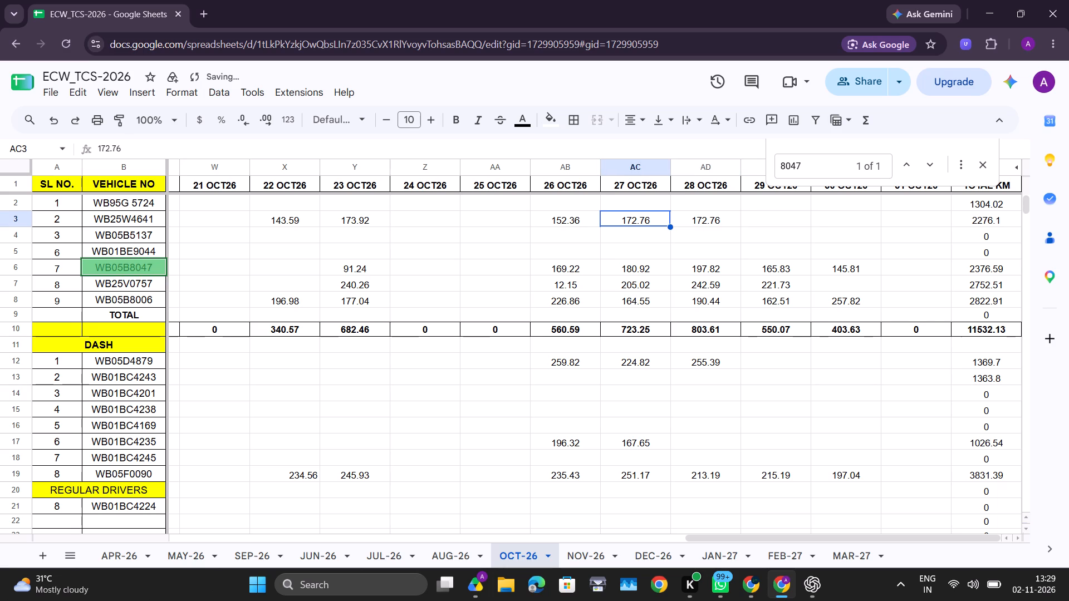
{"action": "key", "text": "Right"}
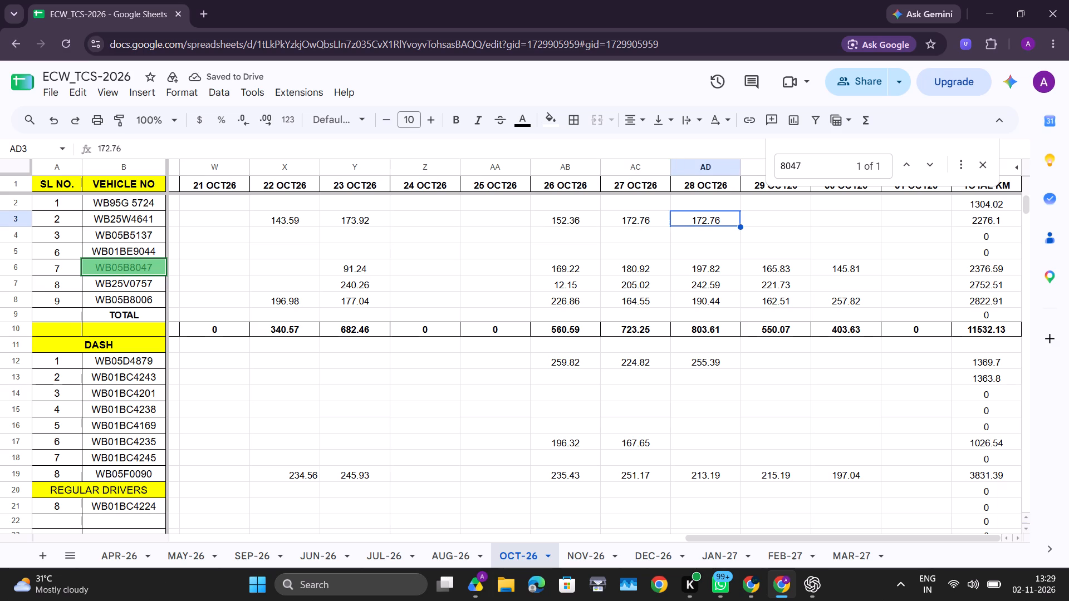
{"action": "key", "text": "Left"}
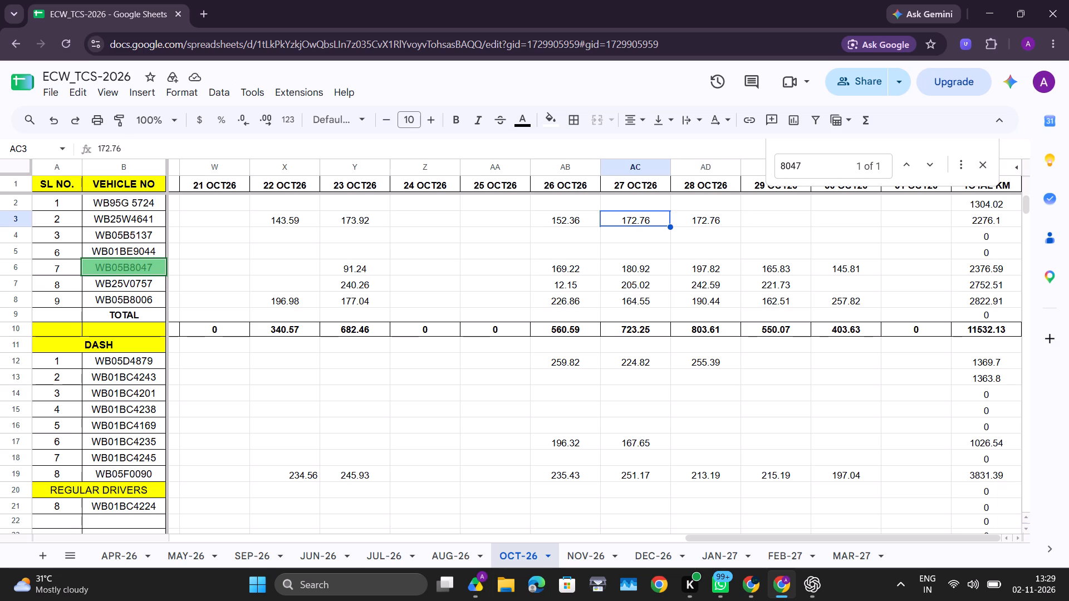
{"action": "key", "text": "Return"}
{"action": "key", "text": "BackSpace"}
{"action": "key", "text": "BackSpace"}
{"action": "type", "text": "83"}
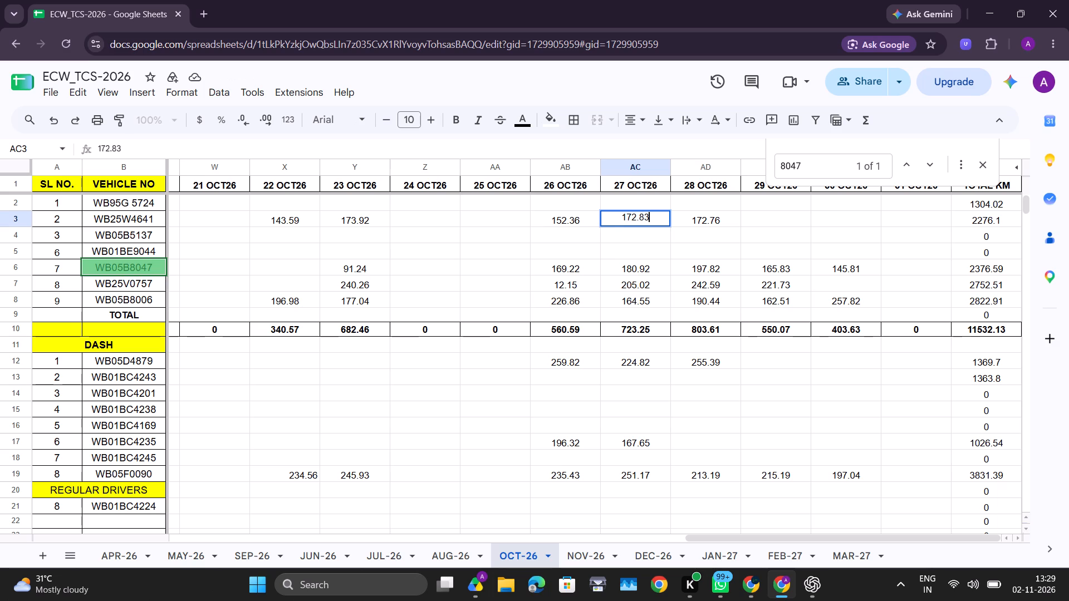
{"action": "key", "text": "Right"}
{"action": "key", "text": "Return"}
{"action": "key", "text": "Up"}
{"action": "key", "text": "Right"}
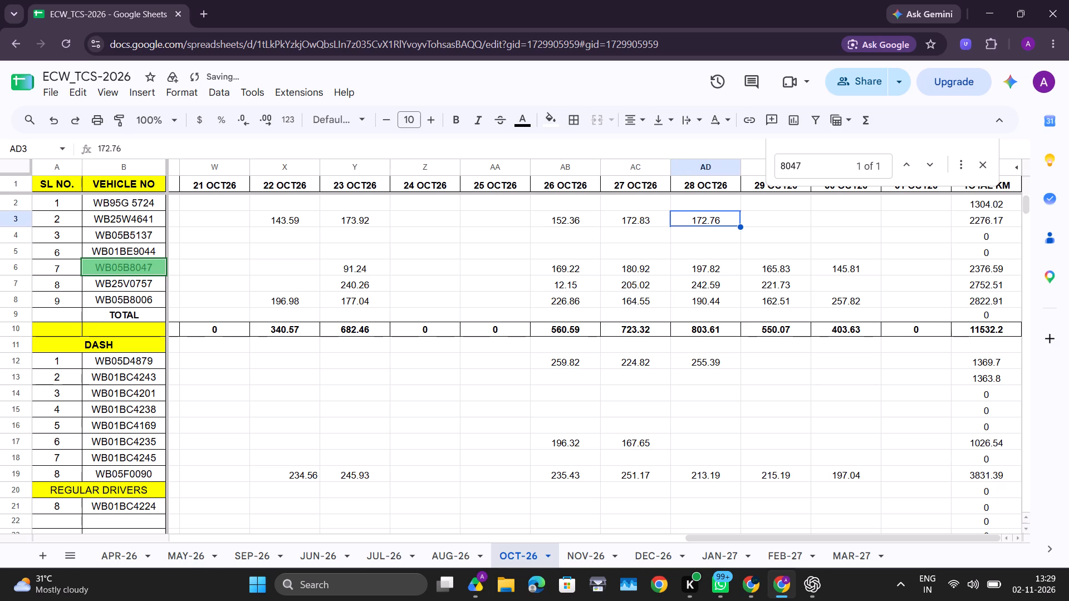
{"action": "key", "text": "Right"}
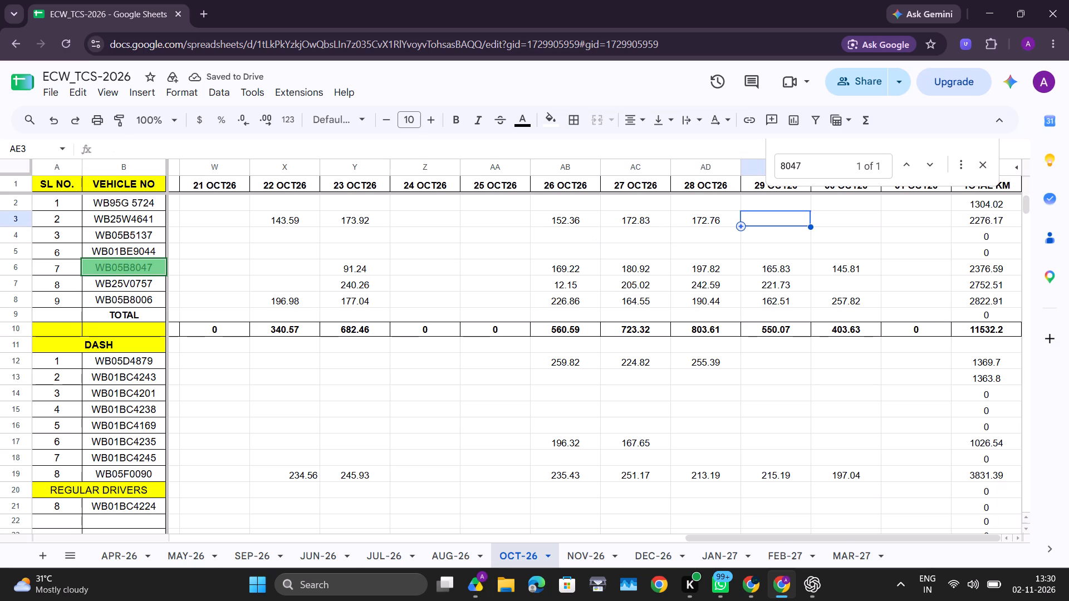
{"action": "type", "text": "183."}
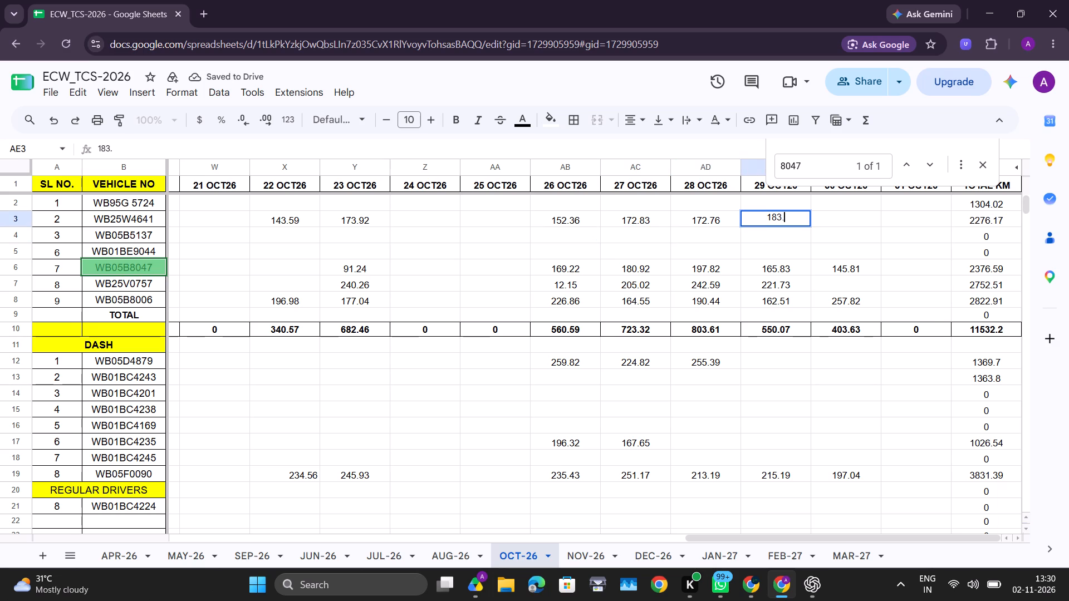
{"action": "type", "text": "37"}
{"action": "key", "text": "Right"}
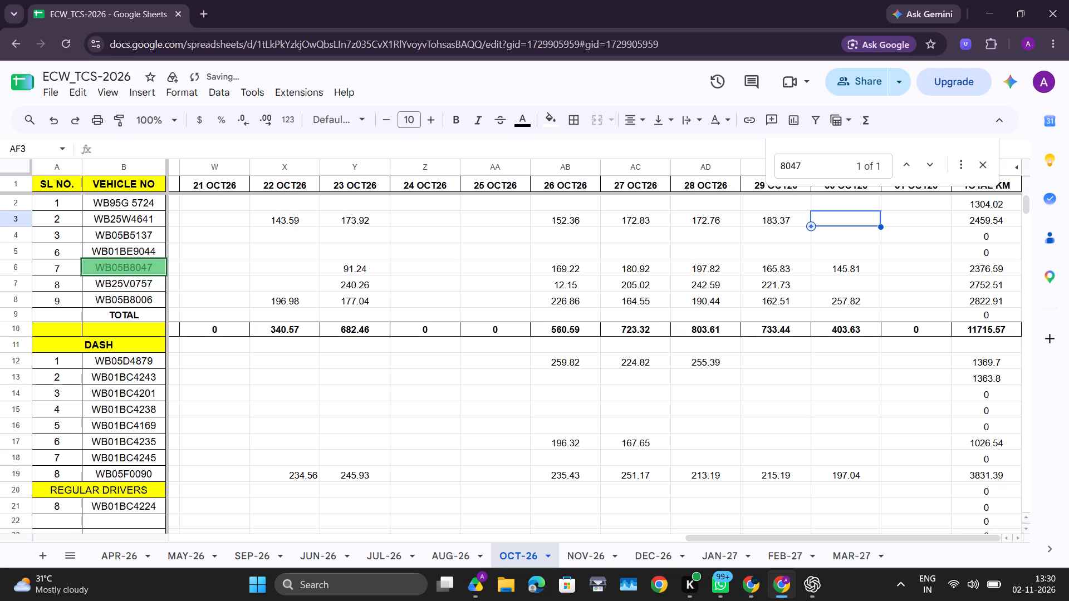
{"action": "type", "text": "94.05"}
{"action": "key", "text": "Right"}
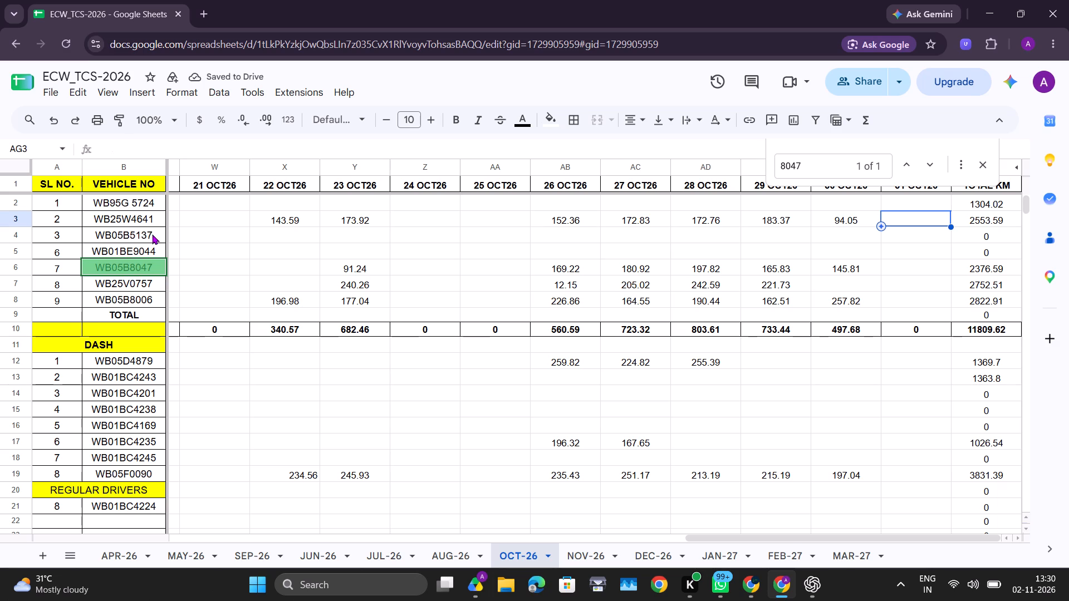
{"action": "left_click", "coordinate": [23, 203]}
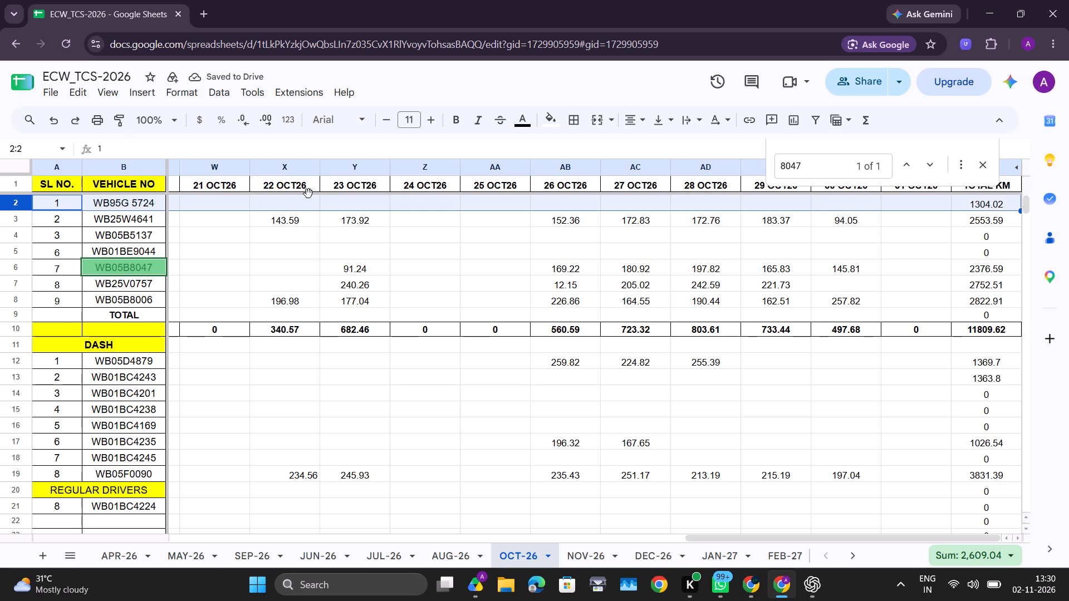
{"action": "scroll", "coordinate": [308, 194], "scroll_direction": "right", "scroll_amount": 8}
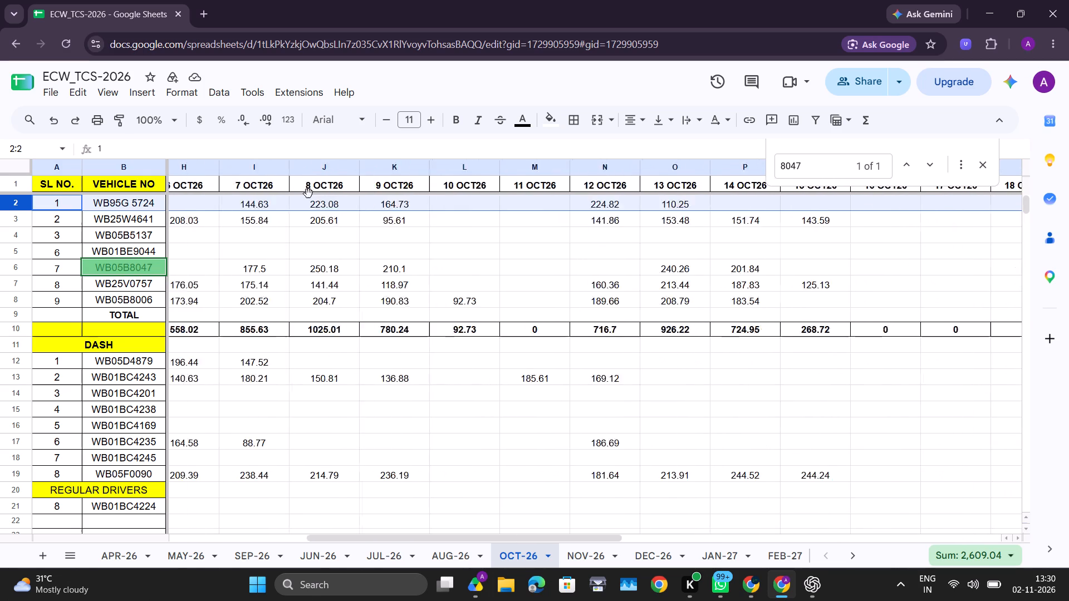
{"action": "scroll", "coordinate": [308, 194], "scroll_direction": "right", "scroll_amount": 2}
{"action": "scroll", "coordinate": [308, 194], "scroll_direction": "left", "scroll_amount": 3}
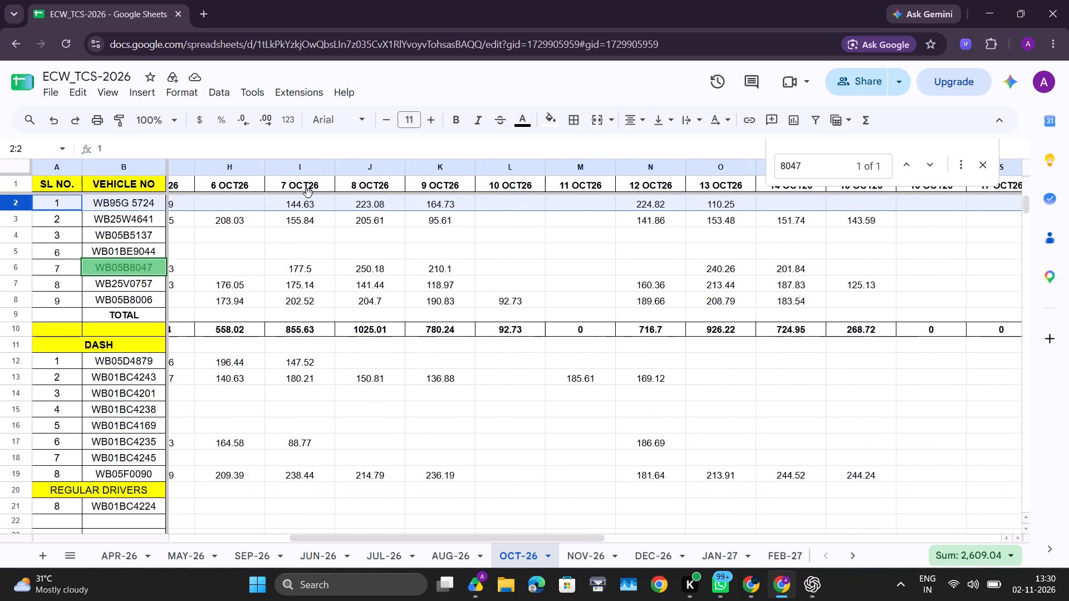
{"action": "scroll", "coordinate": [308, 194], "scroll_direction": "left", "scroll_amount": 5}
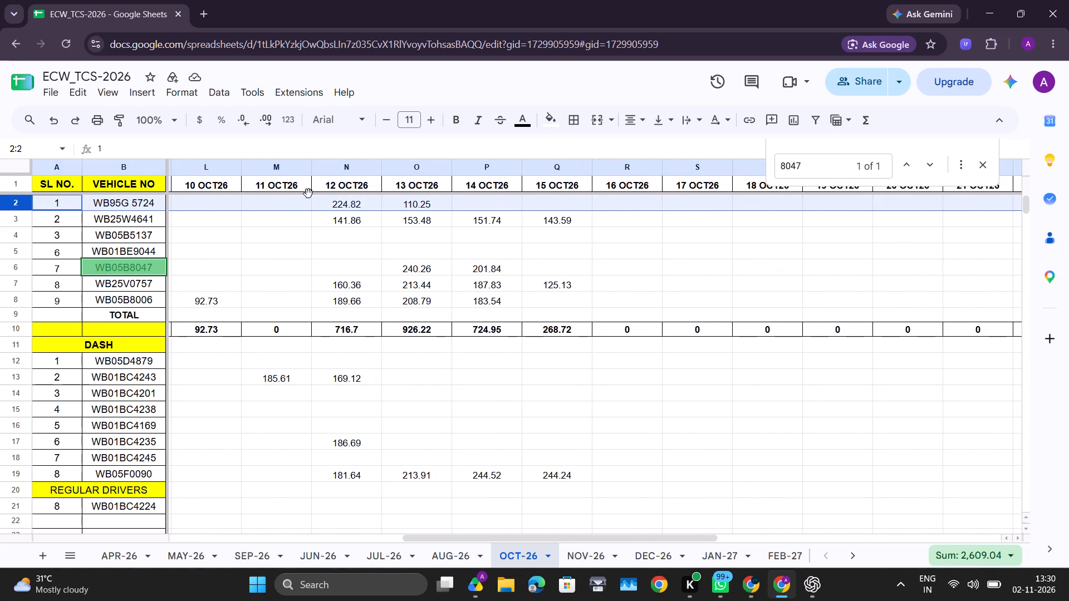
{"action": "scroll", "coordinate": [308, 194], "scroll_direction": "left", "scroll_amount": 9}
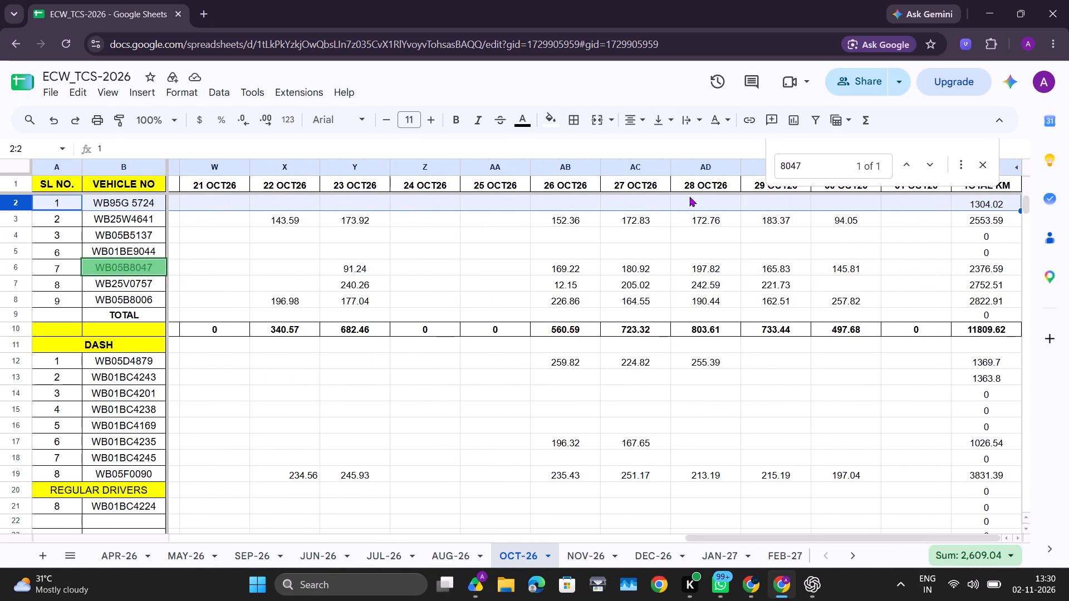
{"action": "left_click", "coordinate": [714, 201]}
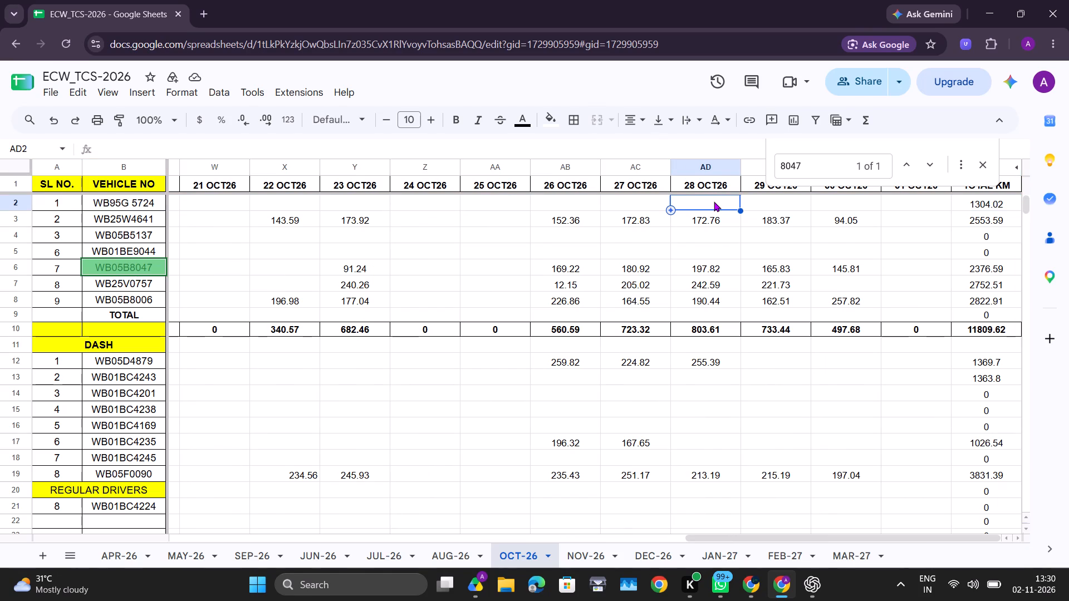
{"action": "type", "text": "199.08"}
{"action": "key", "text": "Right"}
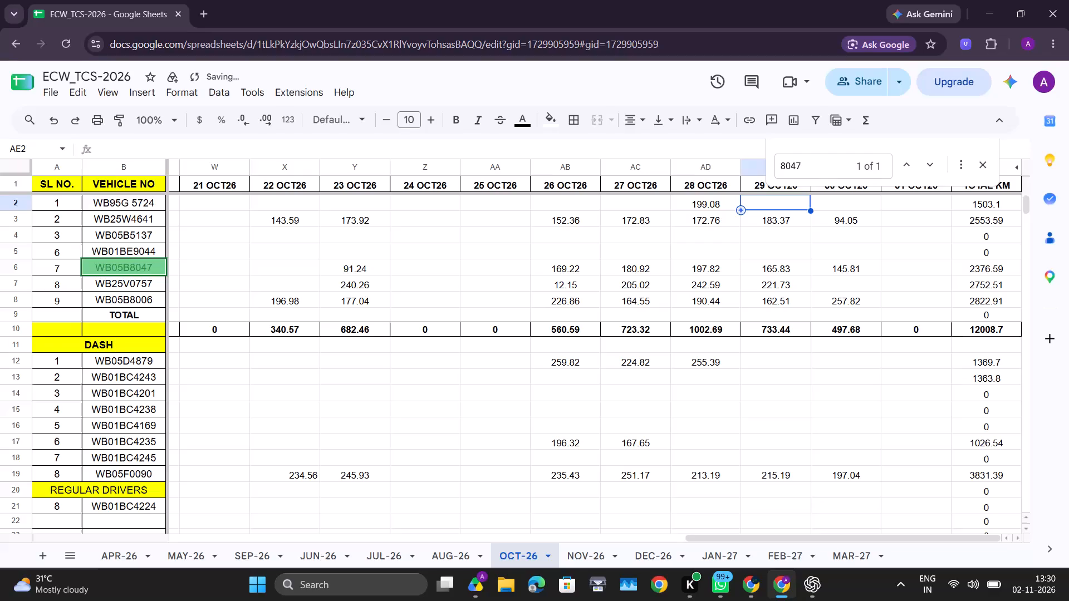
{"action": "type", "text": "215"}
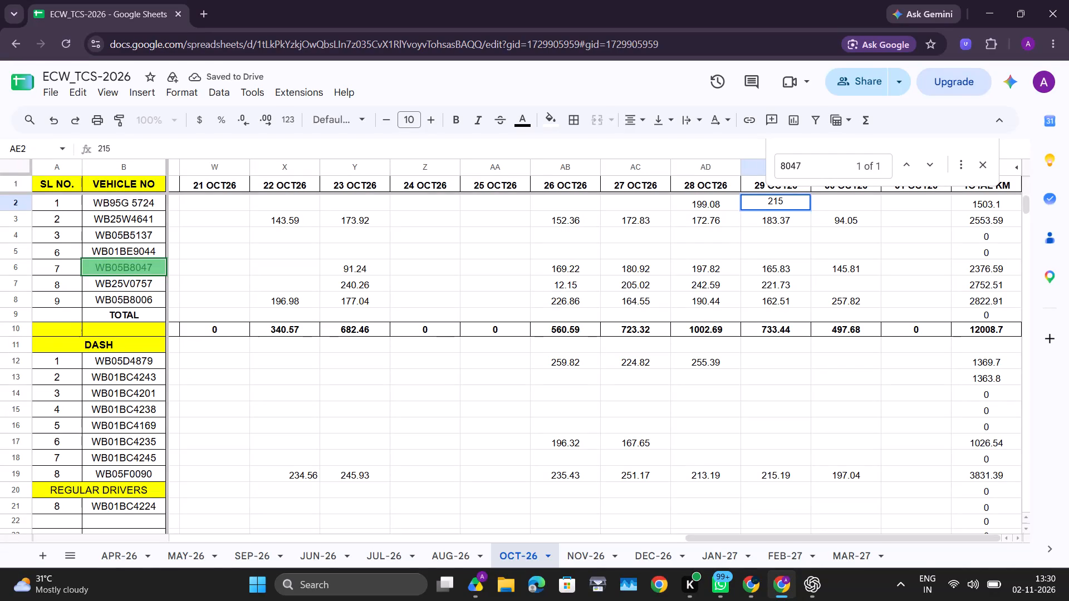
{"action": "key", "text": "period"}
{"action": "type", "text": "48"}
{"action": "key", "text": "Right"}
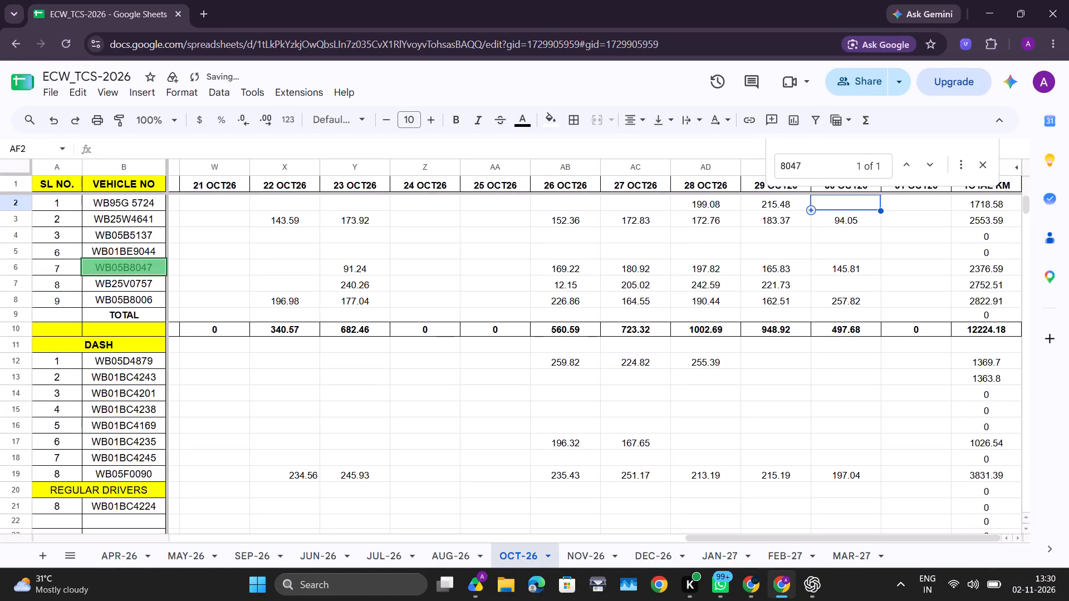
{"action": "type", "text": "134"}
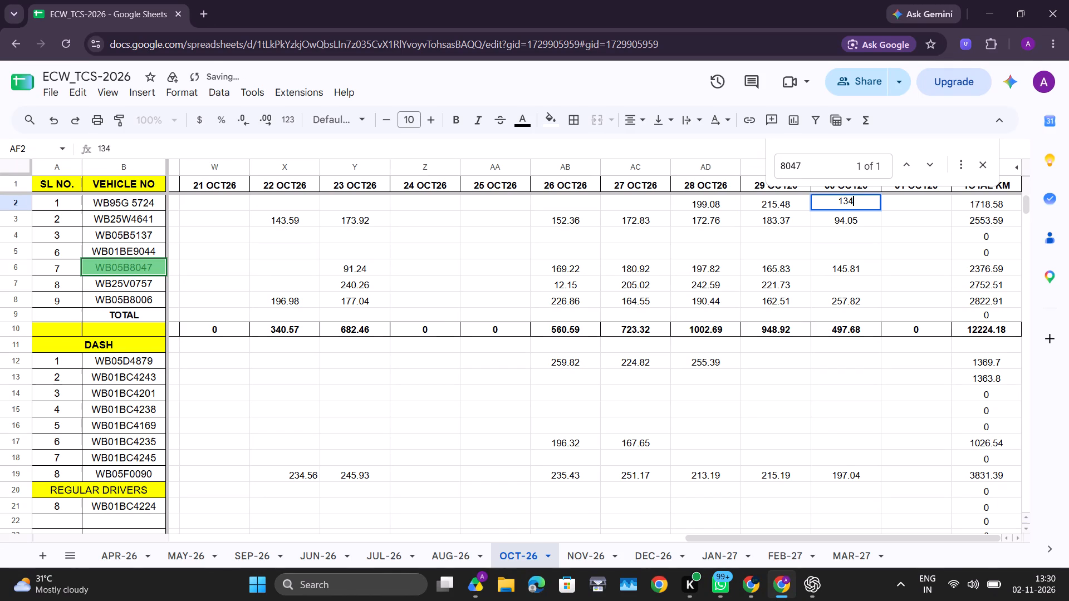